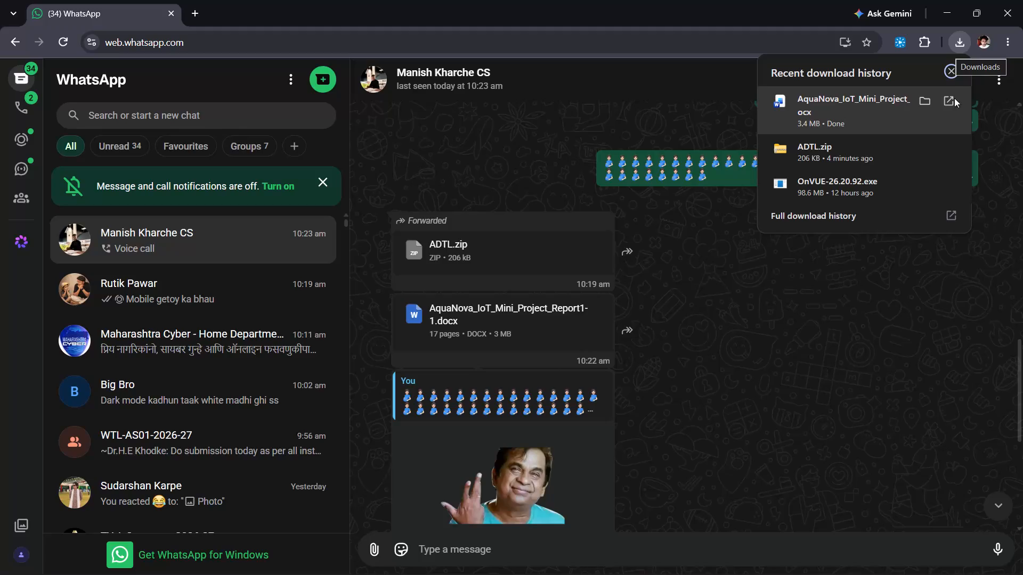
Open the downloaded AquaNova_IoT_Mini_Project_Report1-1 document in Word.
click(941, 101)
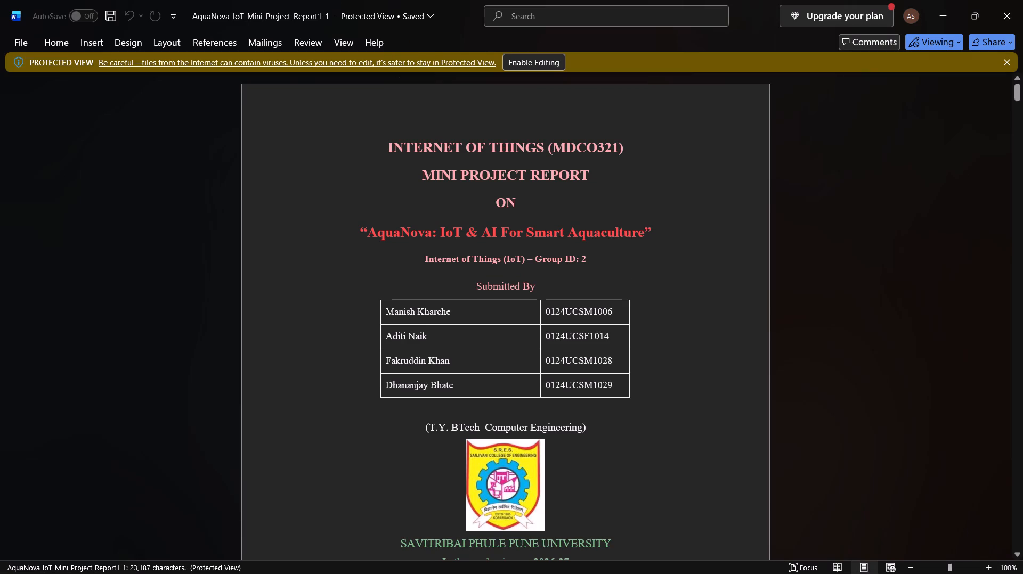
Look through the report's title page and certificate page.
scroll(628, 340, down, 3)
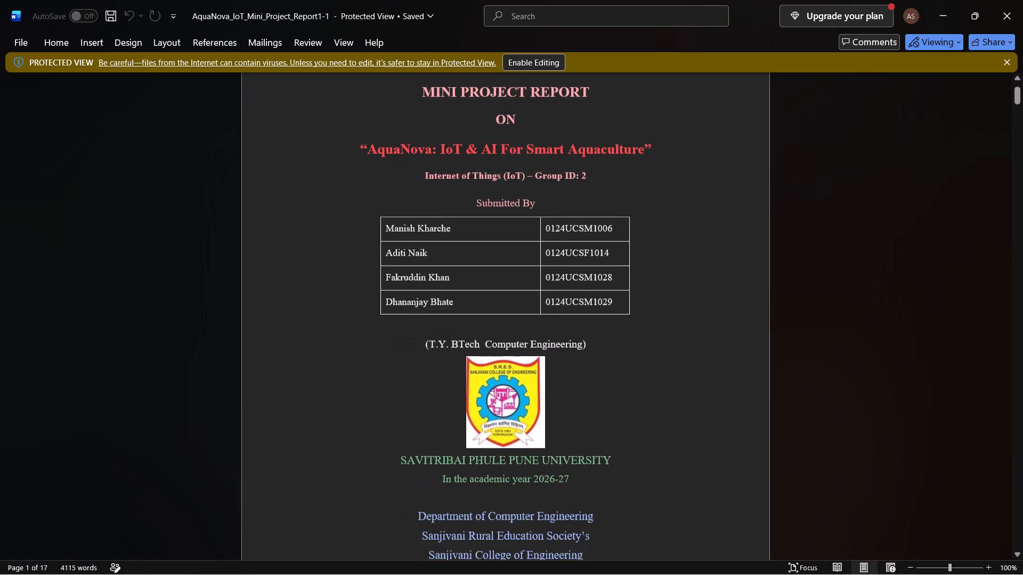
scroll(624, 351, down, 5)
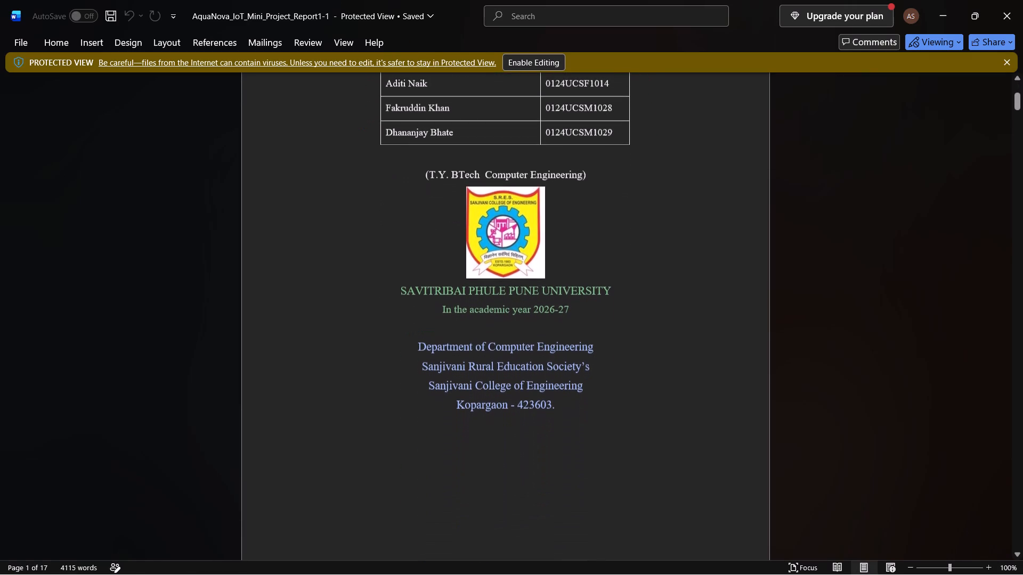
scroll(623, 354, down, 14)
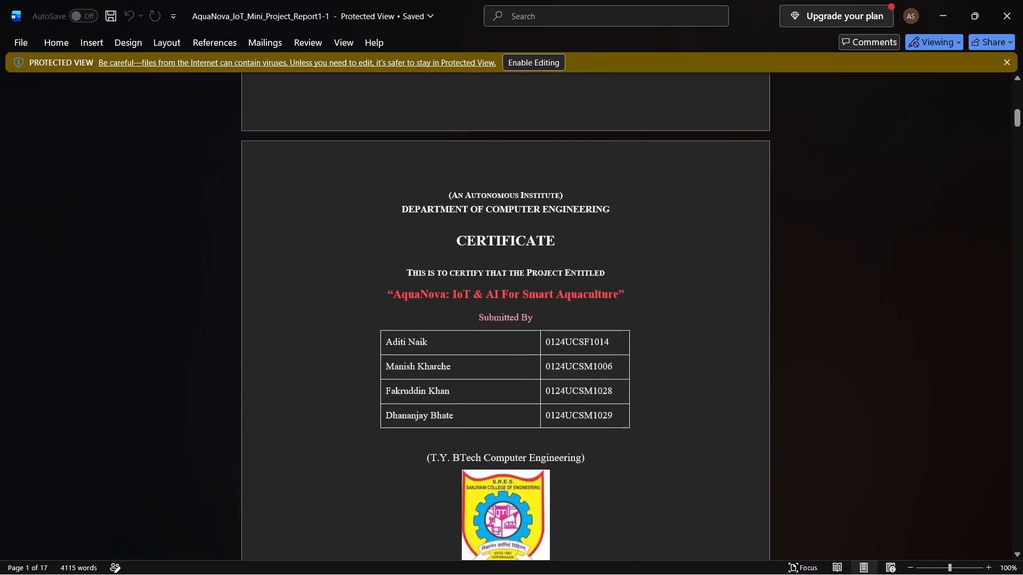
scroll(620, 387, down, 11)
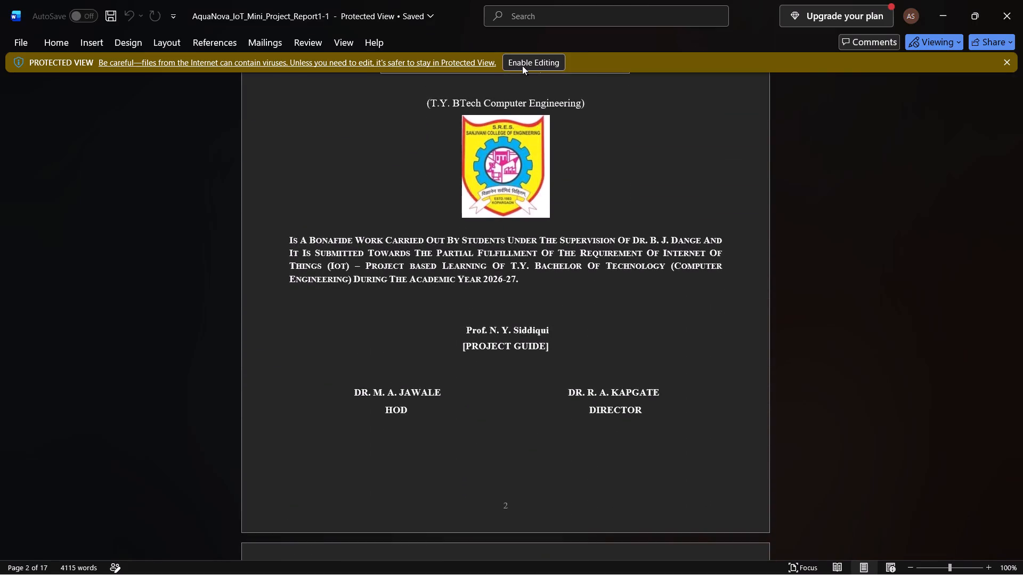
Enable editing of the protected report document.
click(550, 60)
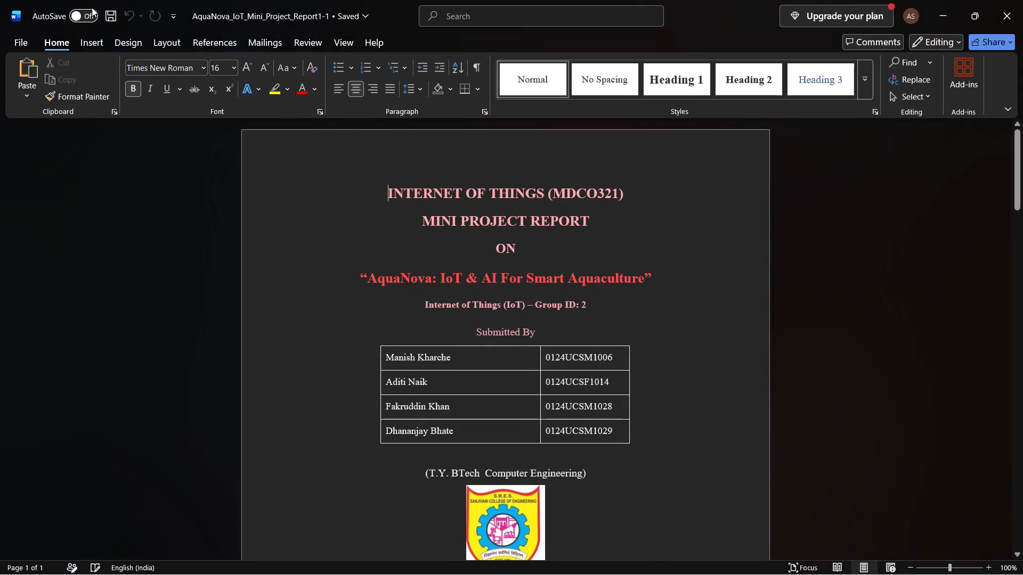
click(80, 14)
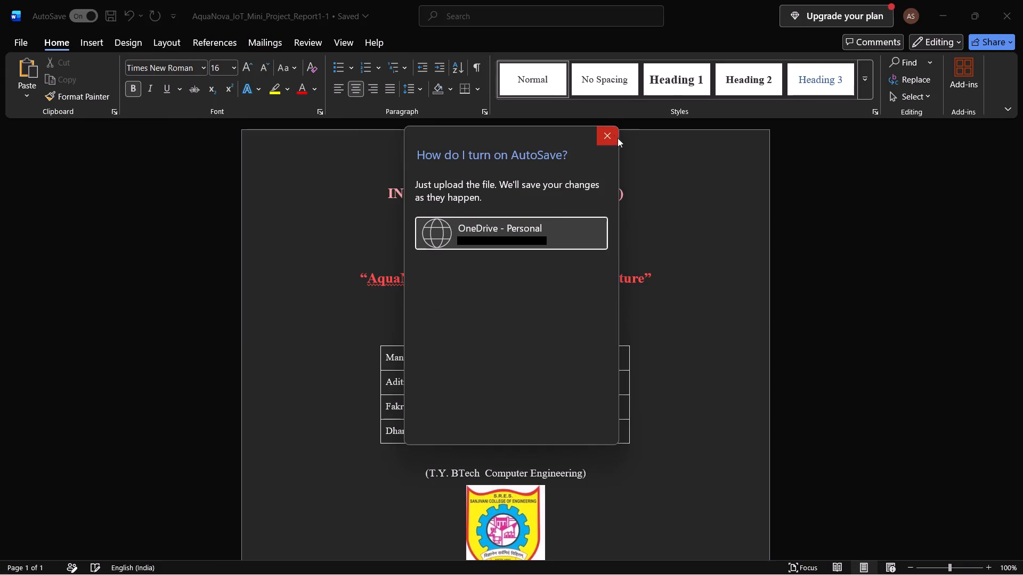
click(613, 135)
Save a copy of the report in the Downloads folder under the name miniproject.
click(6, 44)
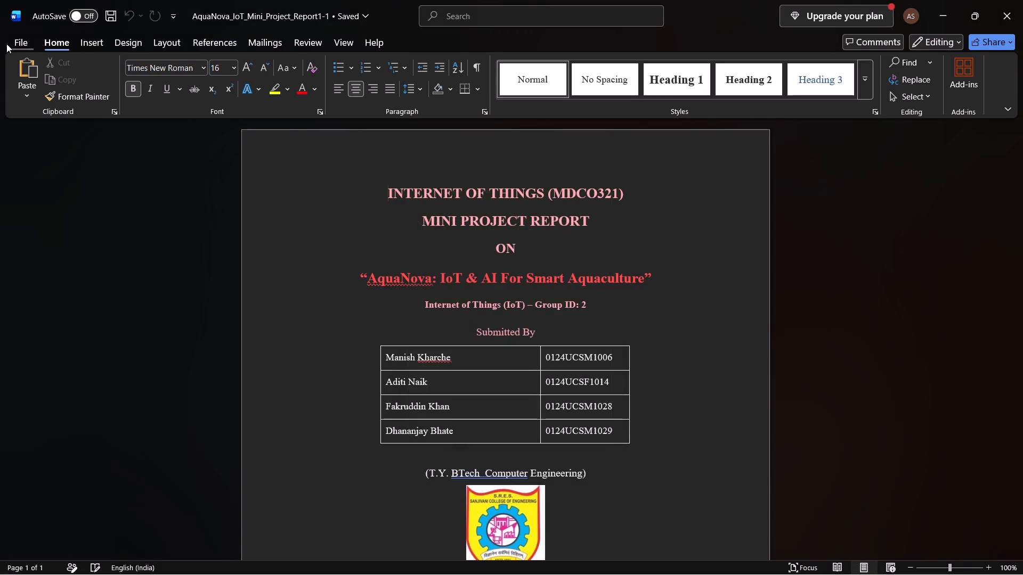
click(46, 249)
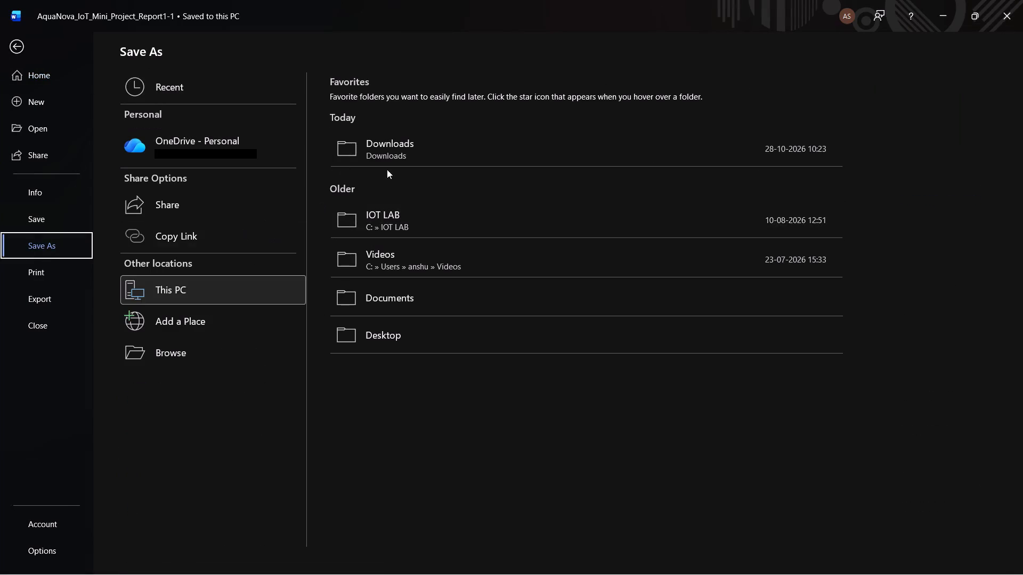
click(426, 144)
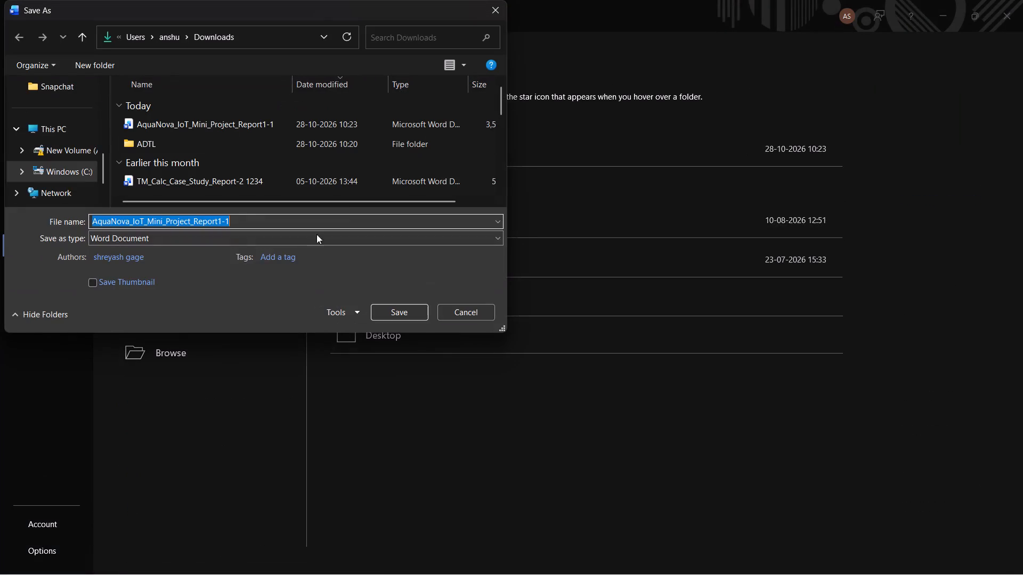
click(248, 224)
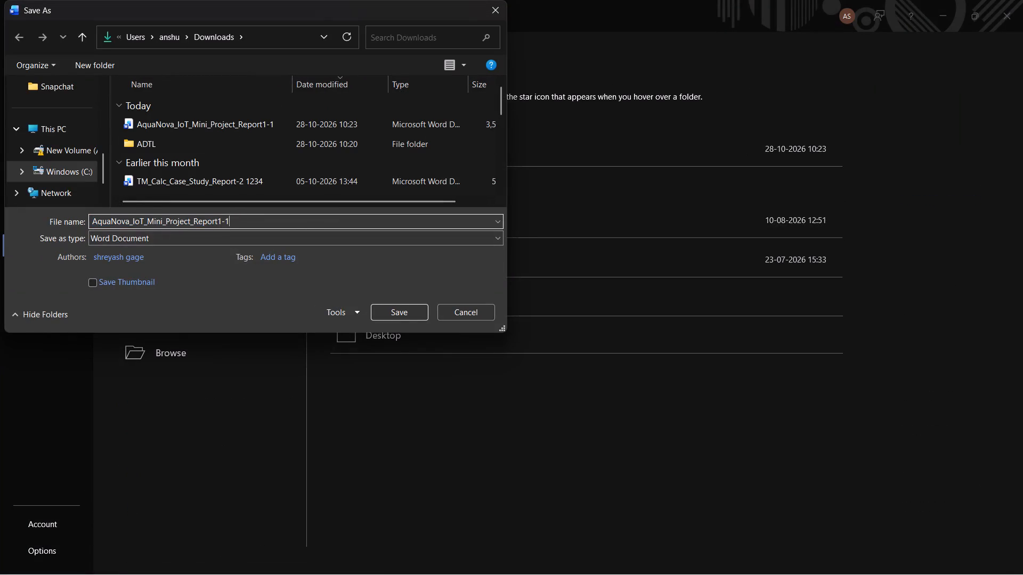
key(BackSpace)
key(BackSpace)
key(BackSpace)
key(BackSpace)
key(BackSpace)
key(BackSpace)
key(BackSpace)
key(BackSpace)
key(BackSpace)
key(BackSpace)
key(BackSpace)
key(BackSpace)
key(BackSpace)
key(BackSpace)
key(BackSpace)
key(BackSpace)
key(BackSpace)
key(BackSpace)
key(BackSpace)
key(BackSpace)
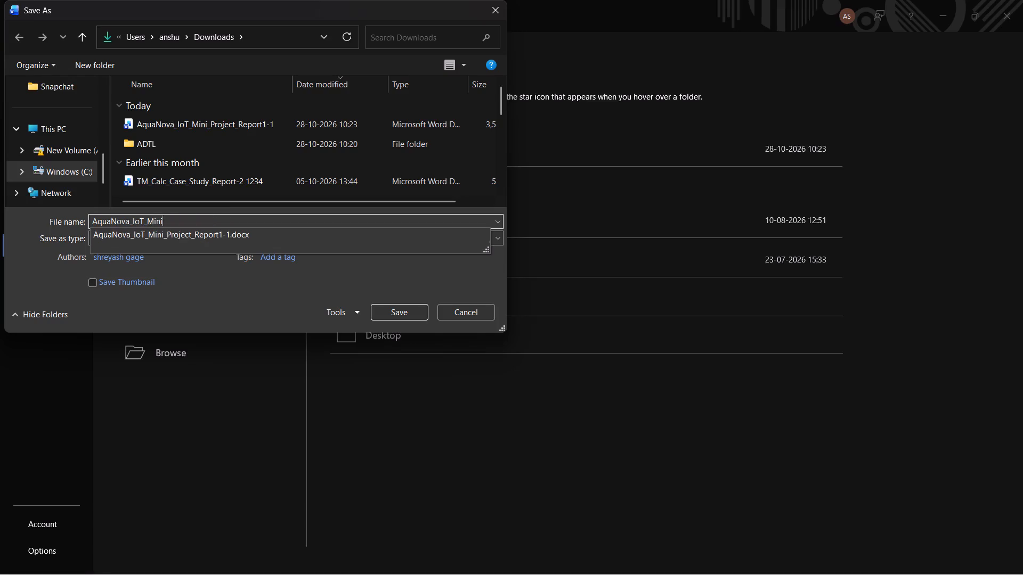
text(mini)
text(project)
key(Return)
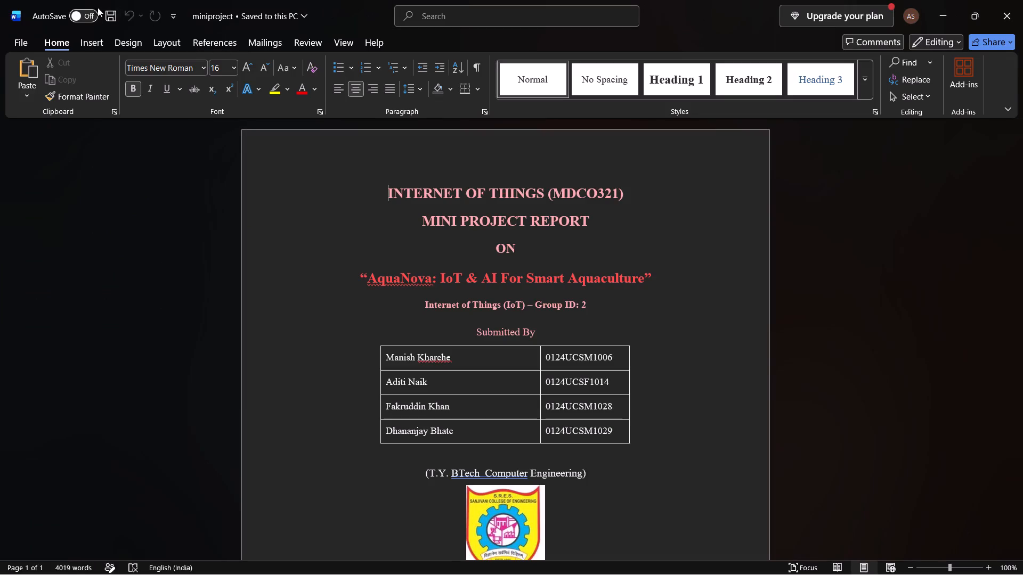
Turn on AutoSave for the document by uploading it to the personal OneDrive.
click(79, 10)
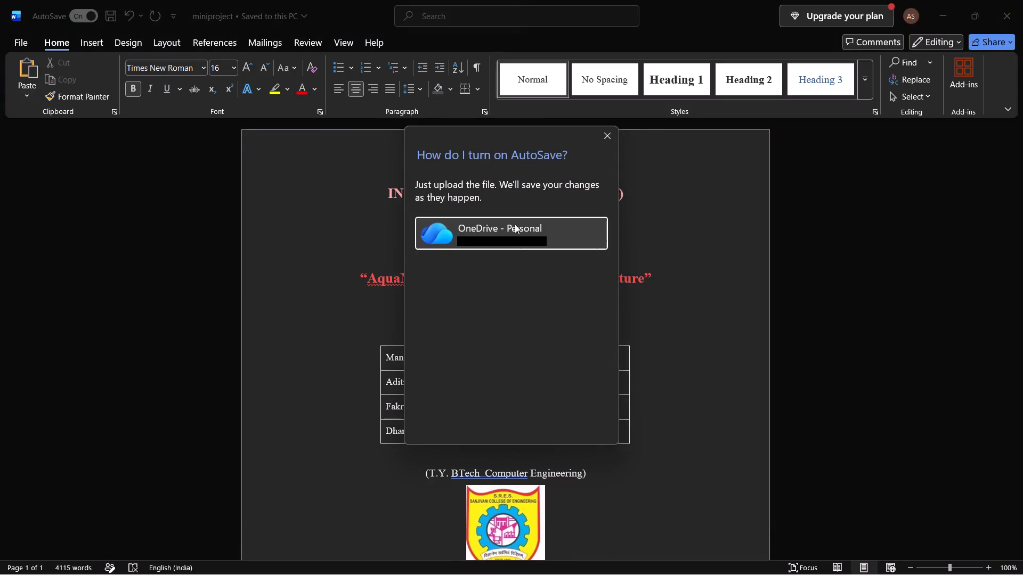
click(515, 223)
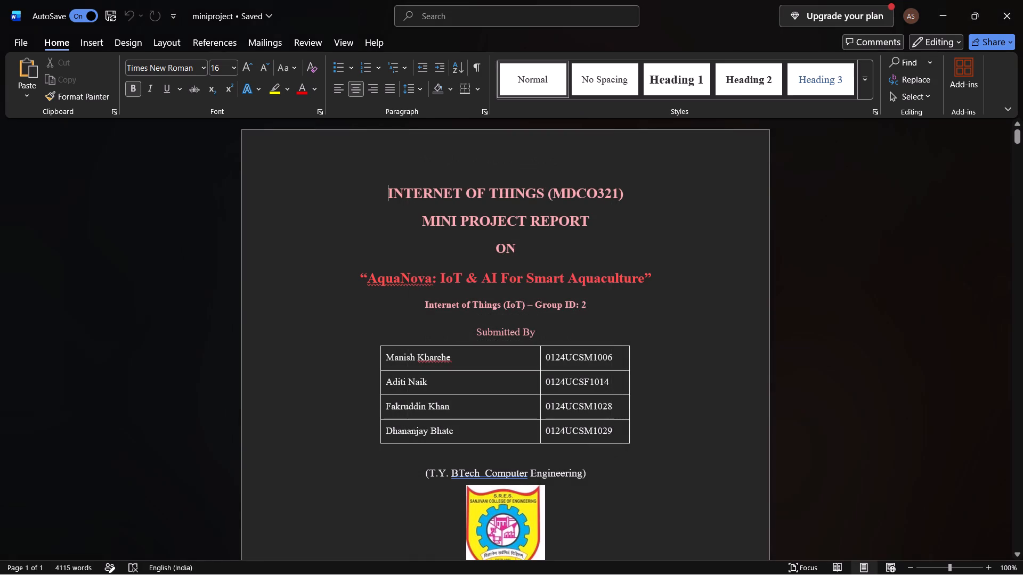
Replace the project guide's name on the certificate page with the name of the supervisor given in the certificate paragraph.
scroll(559, 316, down, 7)
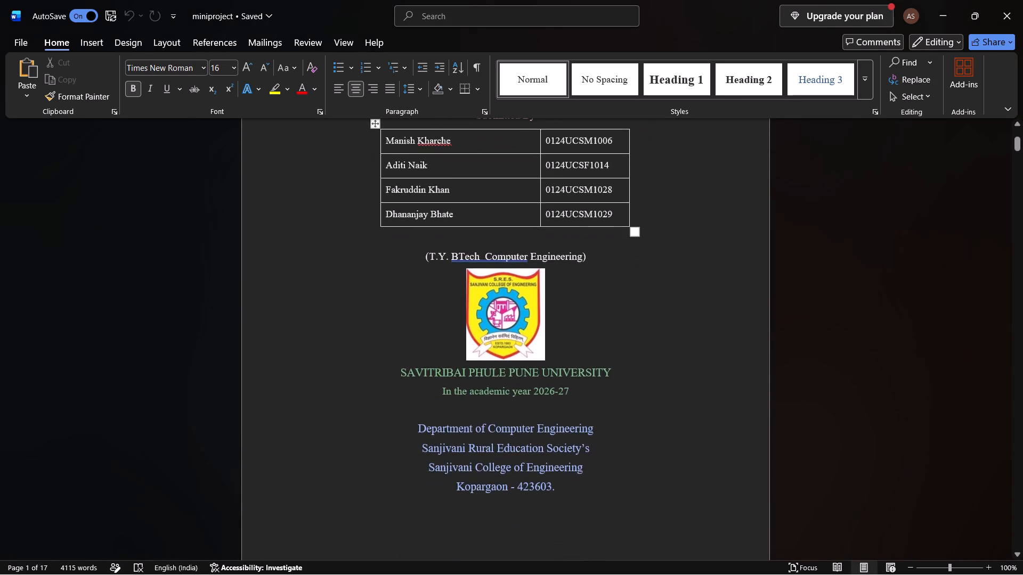
scroll(557, 309, down, 20)
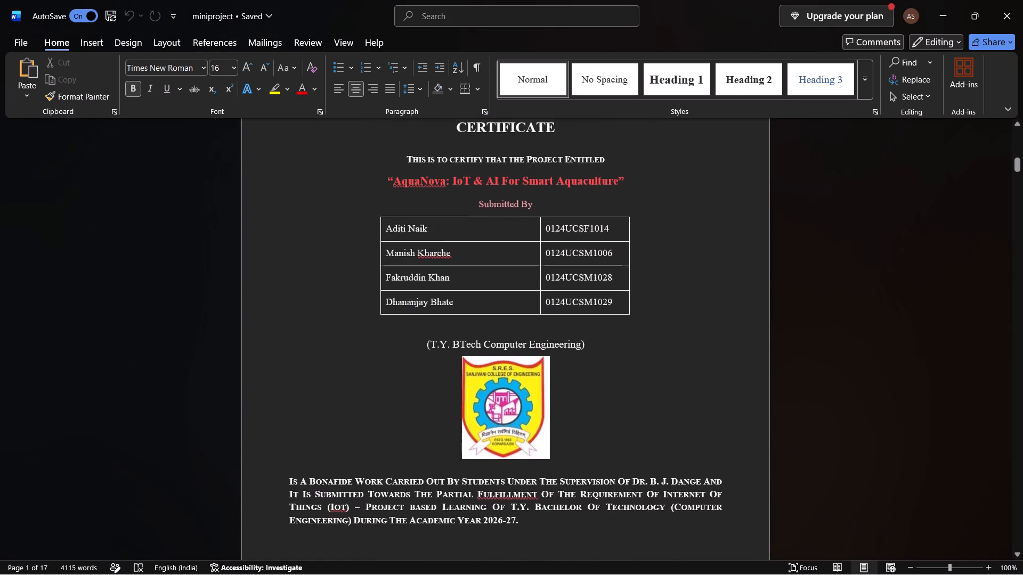
scroll(554, 310, down, 10)
scroll(557, 306, up, 5)
scroll(558, 300, down, 3)
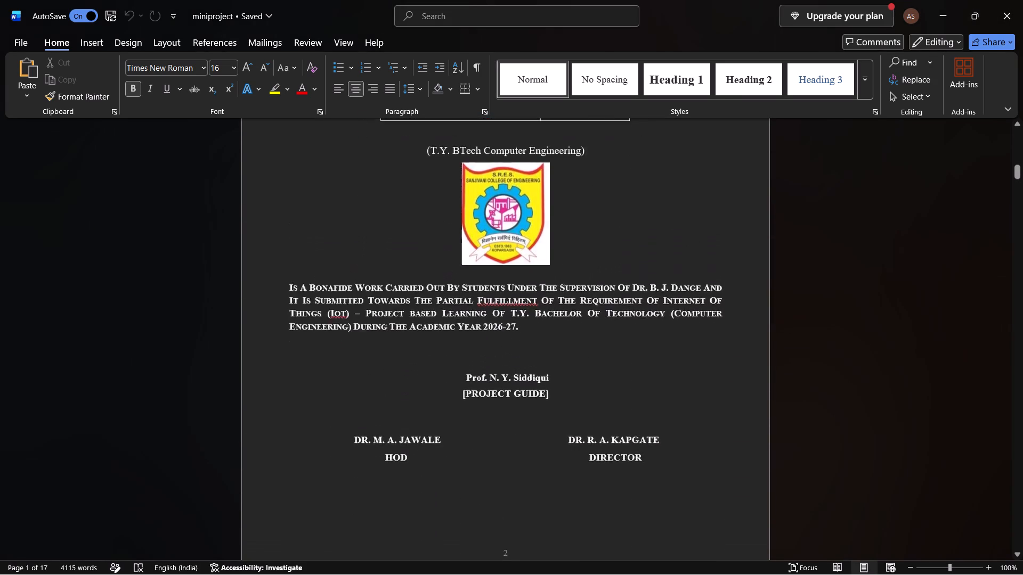
scroll(558, 300, down, 1)
click(546, 279)
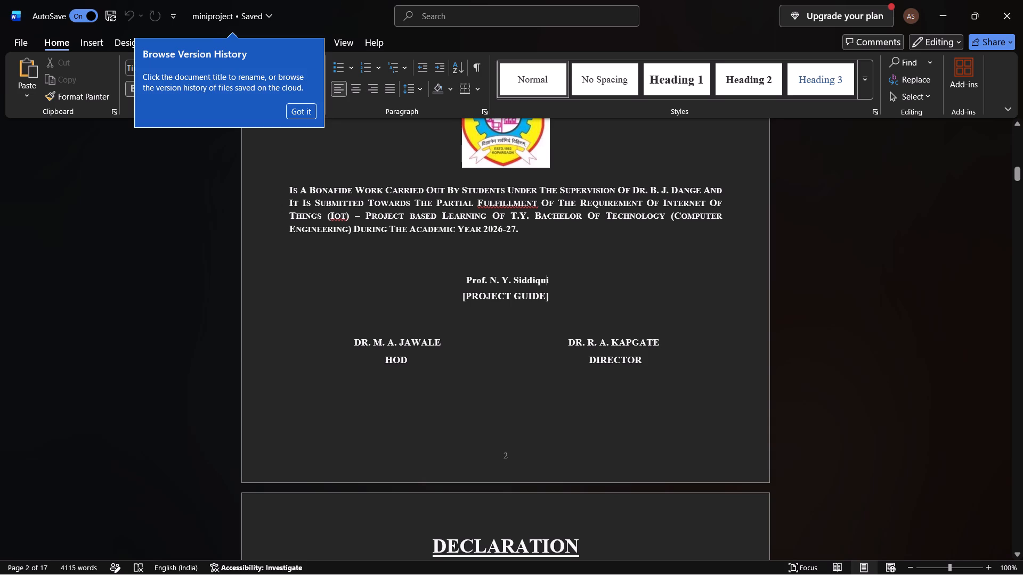
key(Right)
key(BackSpace)
key(BackSpace)
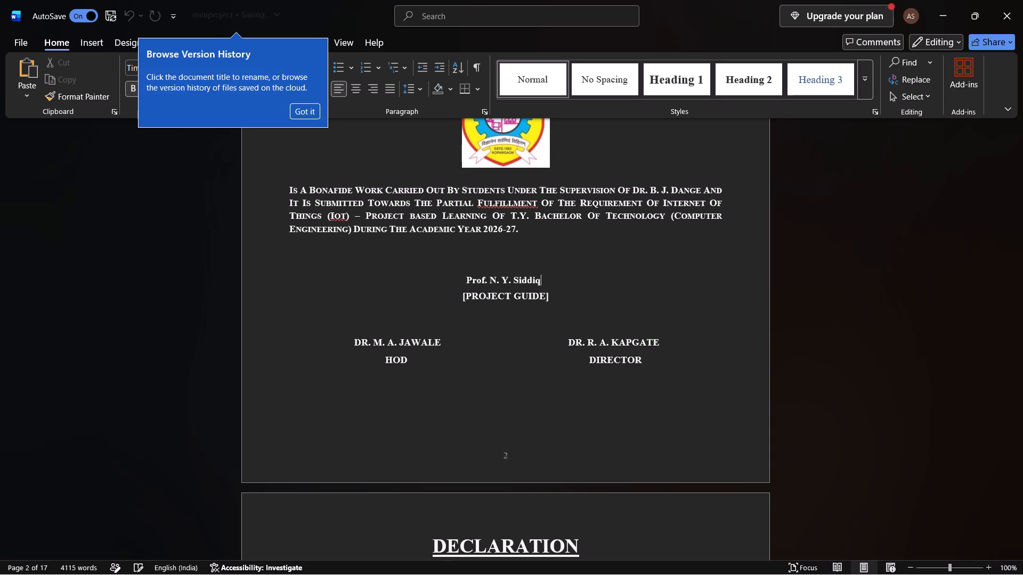
key(BackSpace)
key(BackSpace)
key(BackSpace)
key(BackSpace)
key(BackSpace)
key(BackSpace)
key(BackSpace)
key(BackSpace)
key(BackSpace)
key(BackSpace)
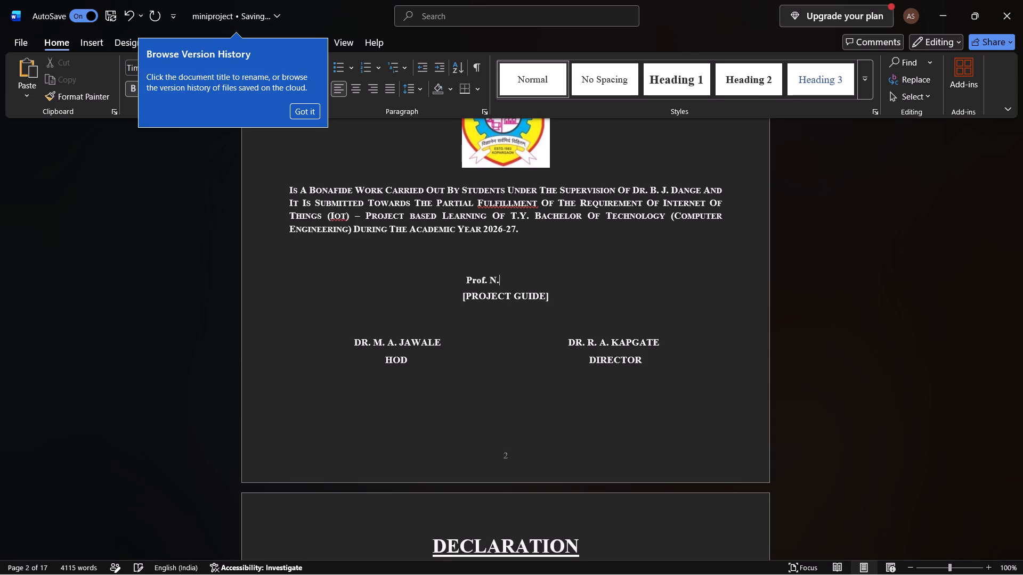
key(BackSpace)
key(BackSpace)
key(BackSpace)
key(BackSpace)
key(BackSpace)
key(BackSpace)
key(BackSpace)
key(BackSpace)
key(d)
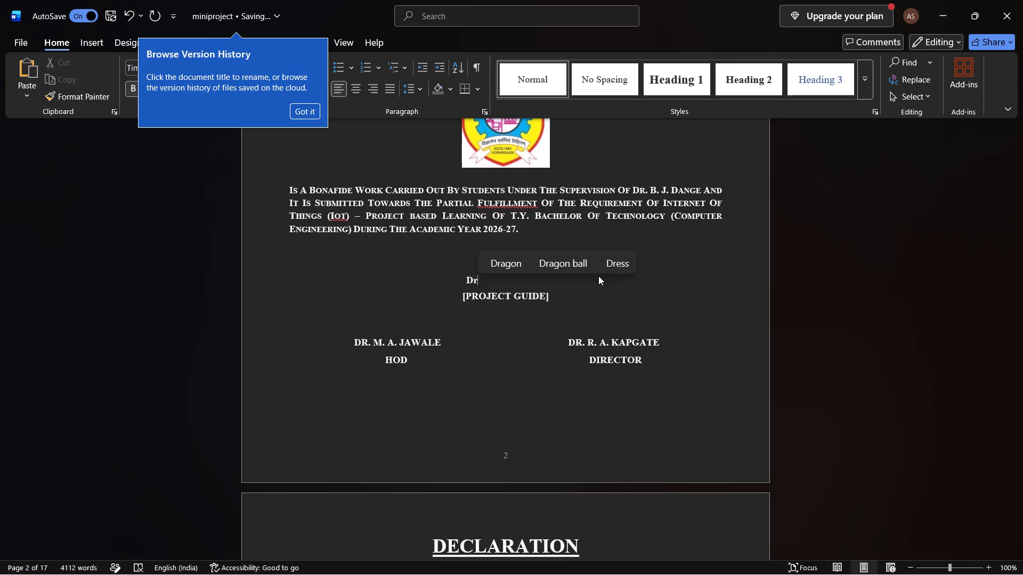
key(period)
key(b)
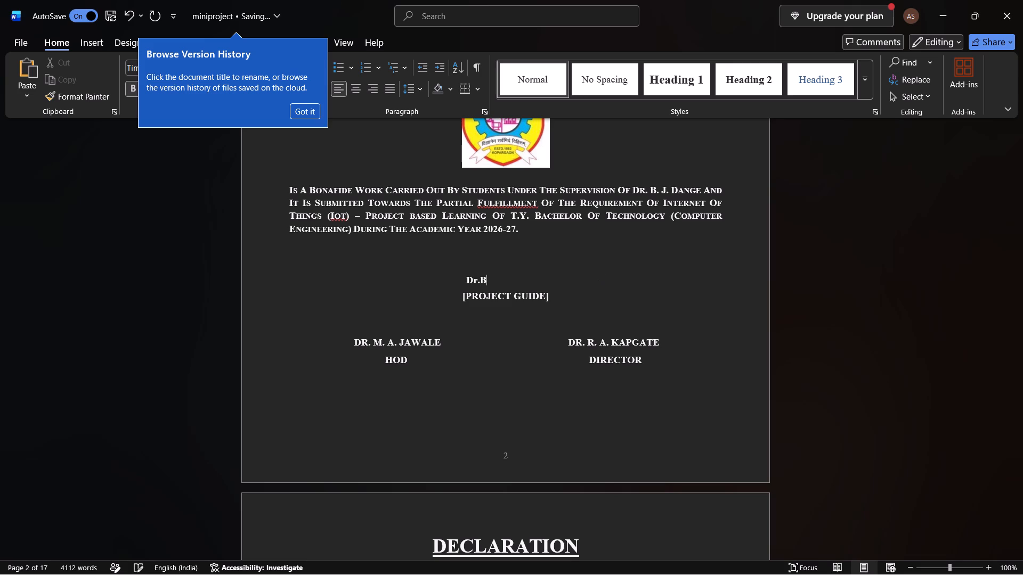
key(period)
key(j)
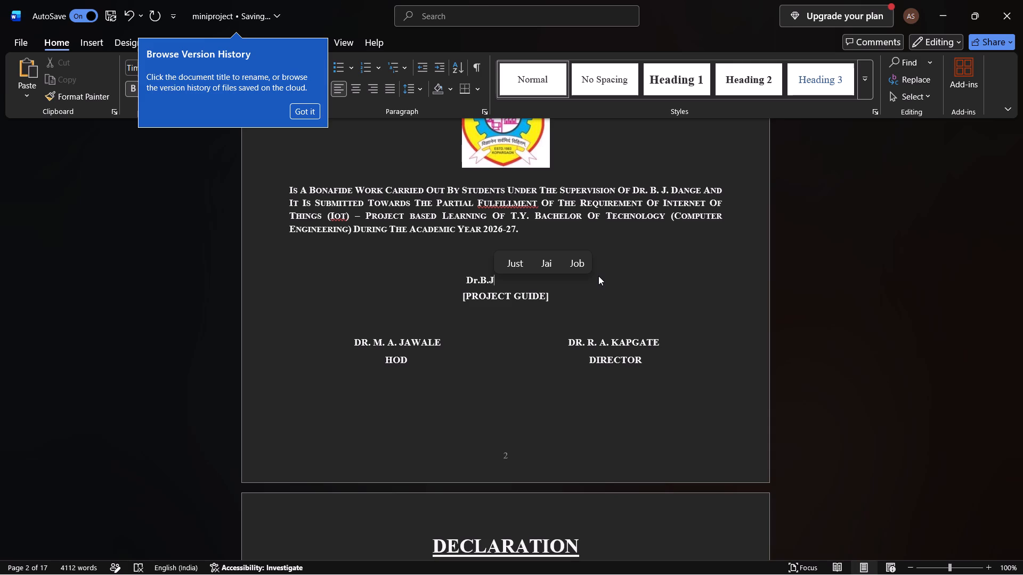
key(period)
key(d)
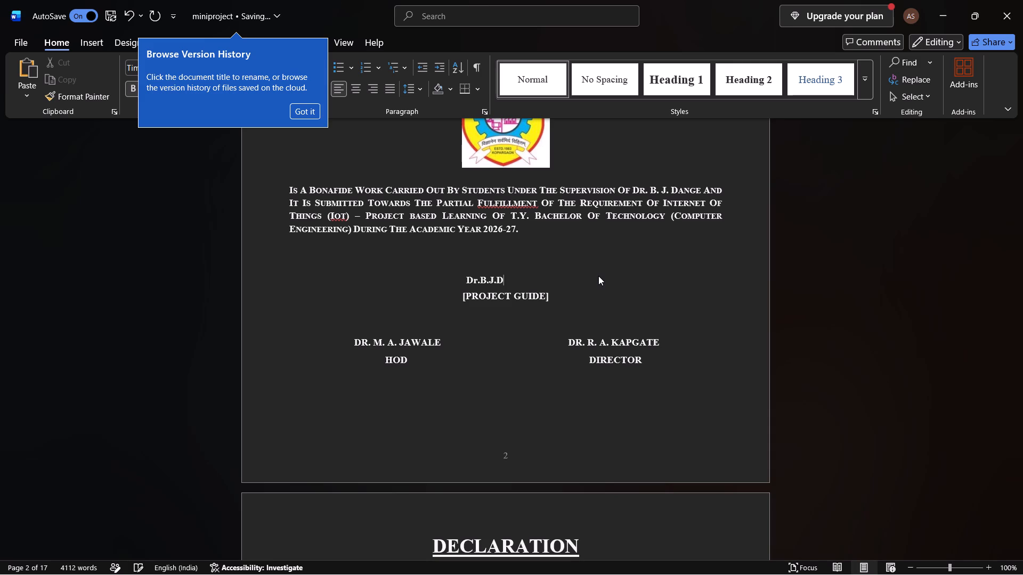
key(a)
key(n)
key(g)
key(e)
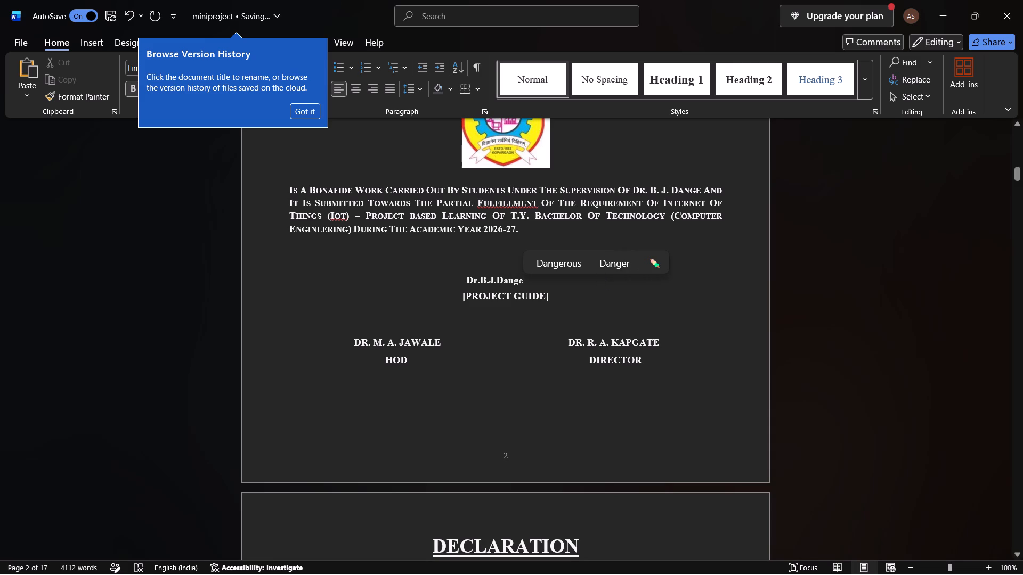
Insert spaces after the title and each initial in the project guide's name.
click(482, 278)
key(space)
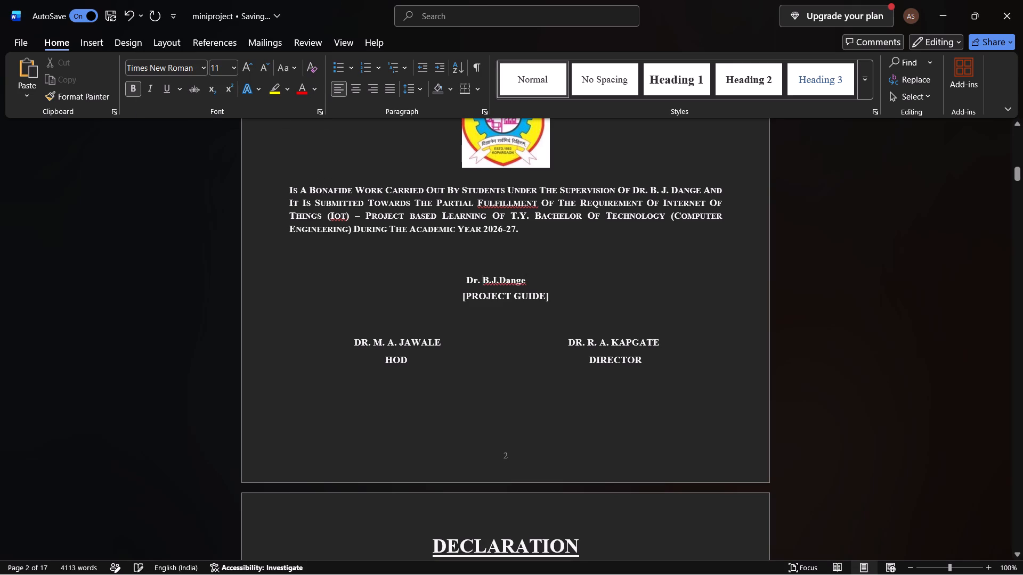
click(491, 280)
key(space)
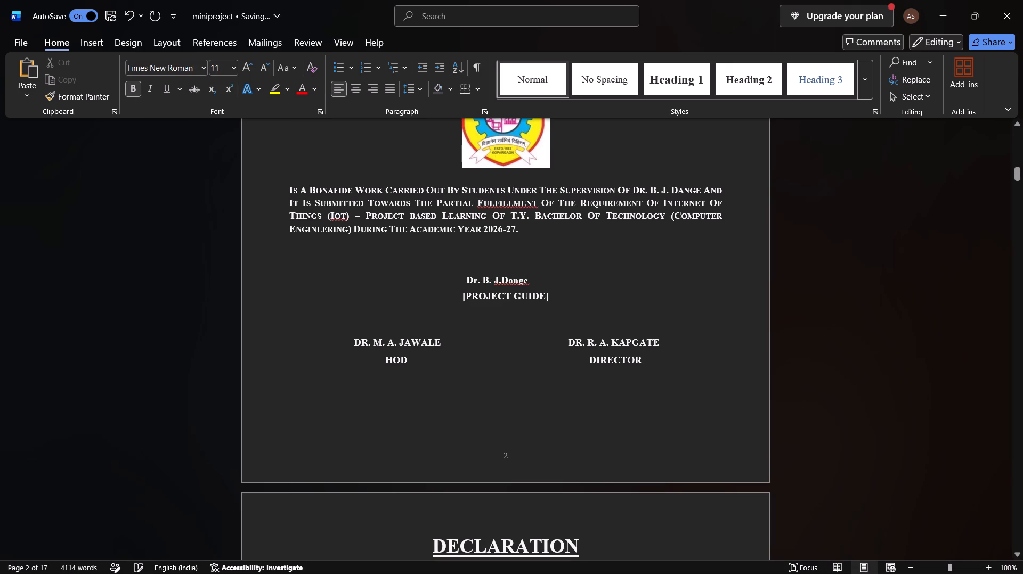
click(501, 280)
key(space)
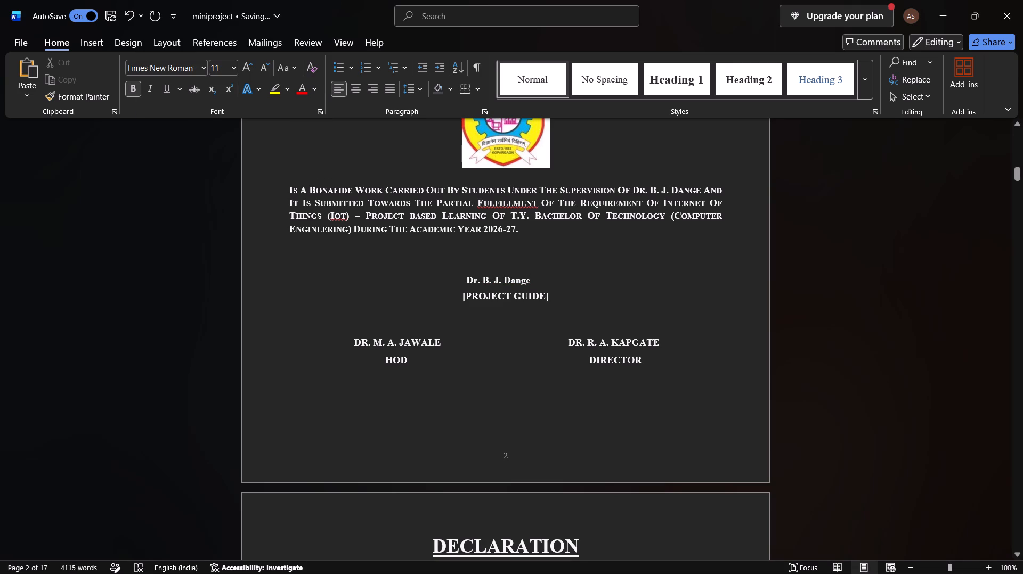
Add three leading spaces before the project guide's name to centre it above [PROJECT GUIDE].
click(463, 281)
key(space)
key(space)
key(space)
click(904, 277)
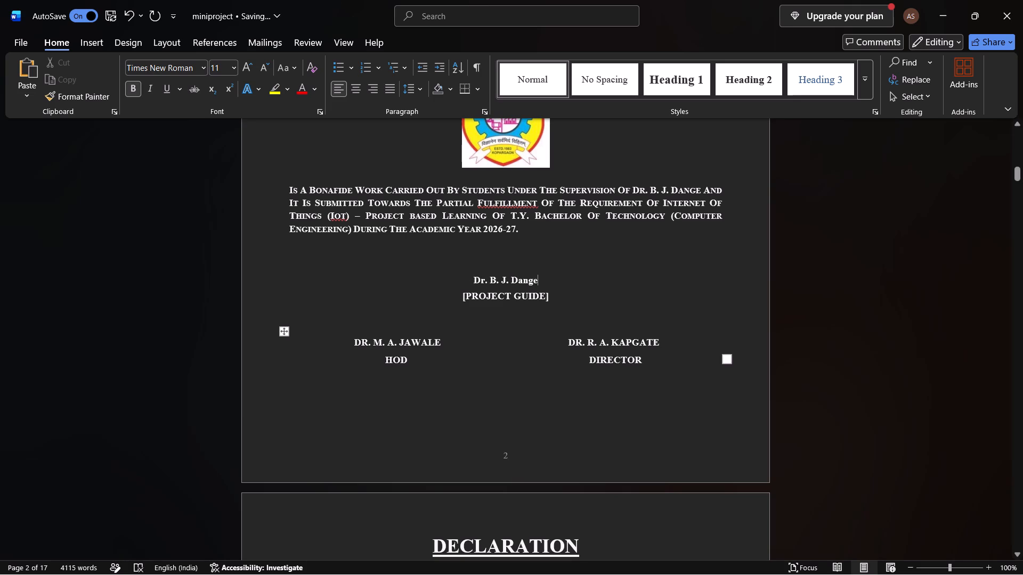
Review the rest of the report from the Declaration page through the contents, body sections, figures and tables to the References.
scroll(652, 311, down, 13)
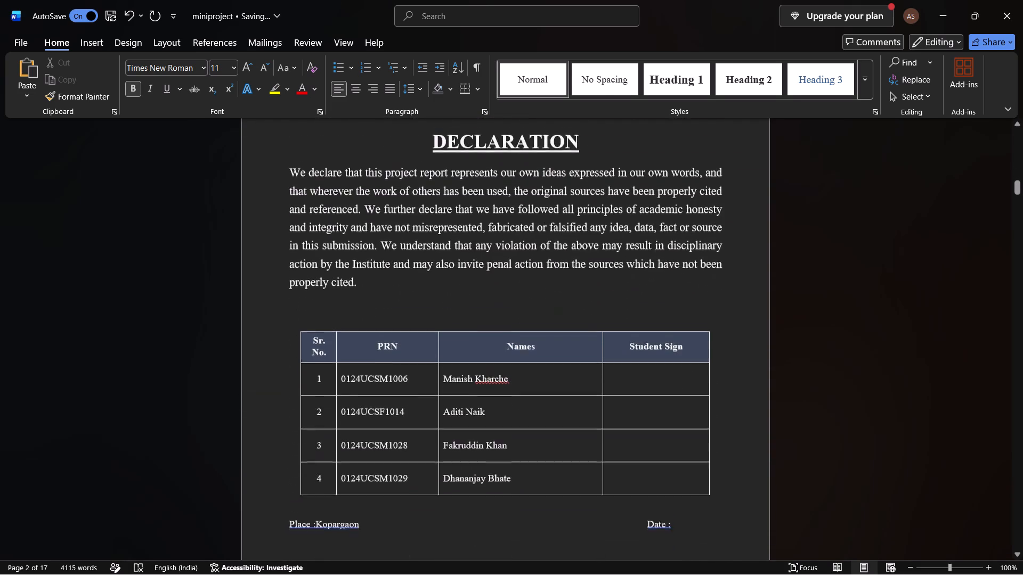
scroll(656, 275, down, 6)
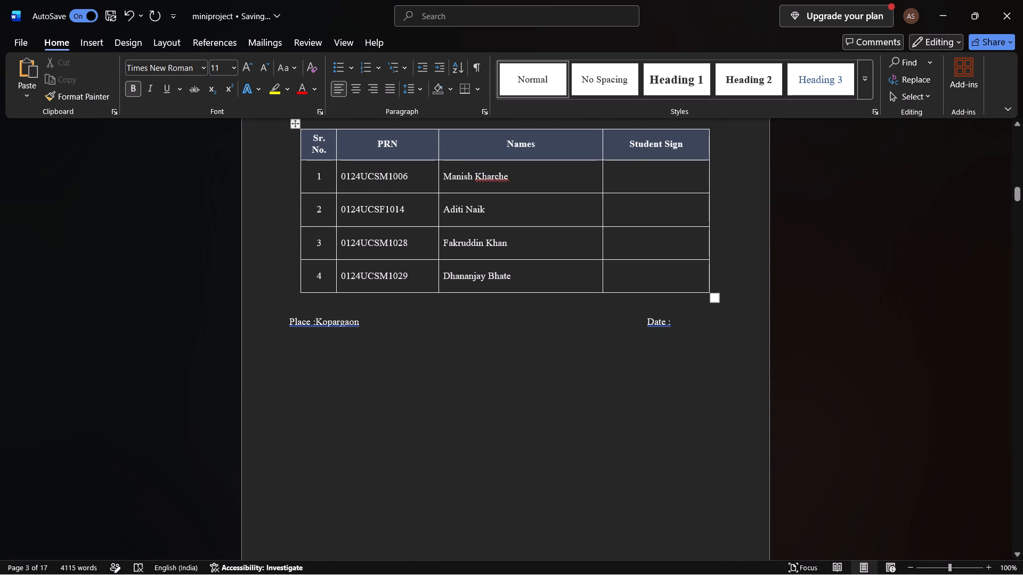
scroll(550, 207, down, 5)
scroll(551, 210, up, 2)
scroll(532, 226, down, 18)
scroll(537, 221, down, 14)
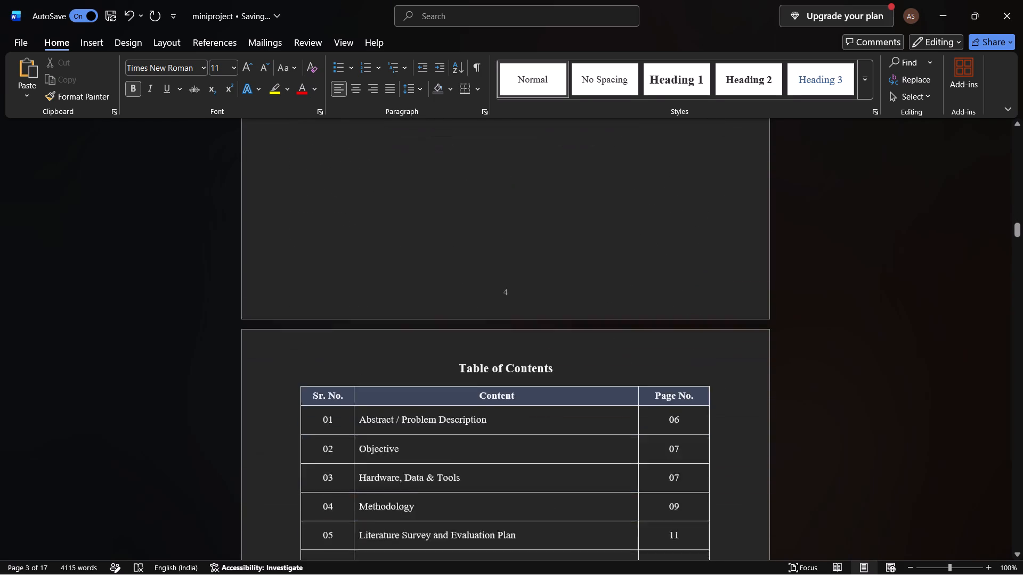
scroll(539, 216, down, 15)
scroll(541, 216, down, 16)
scroll(545, 215, down, 7)
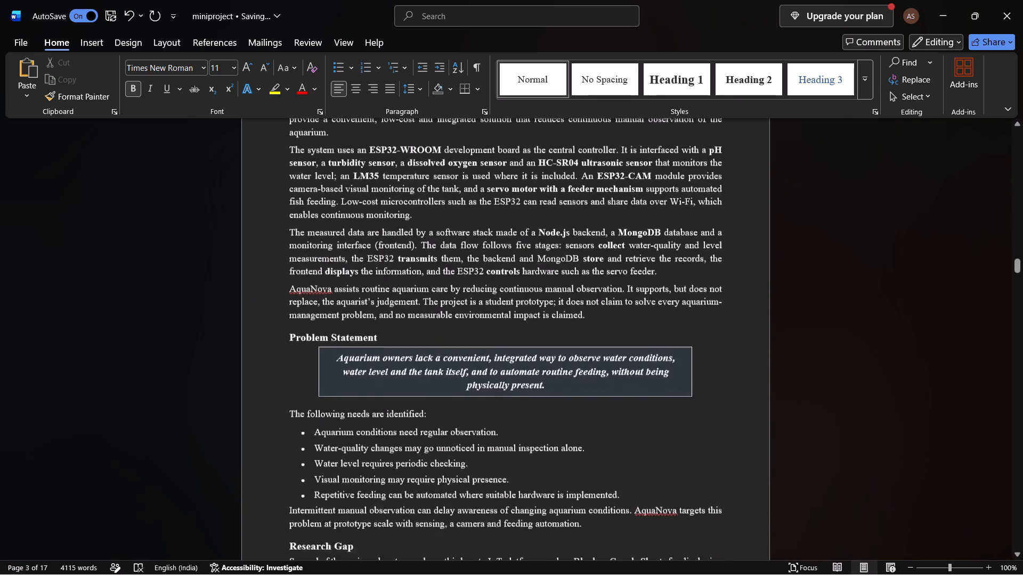
scroll(546, 214, down, 19)
scroll(550, 213, down, 8)
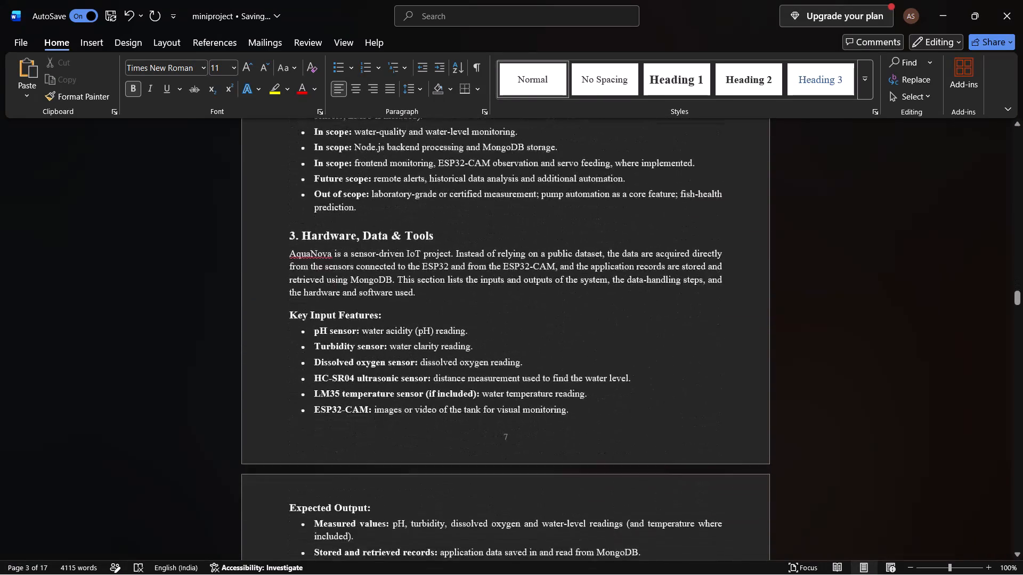
scroll(550, 213, down, 16)
scroll(553, 213, down, 16)
scroll(553, 213, down, 8)
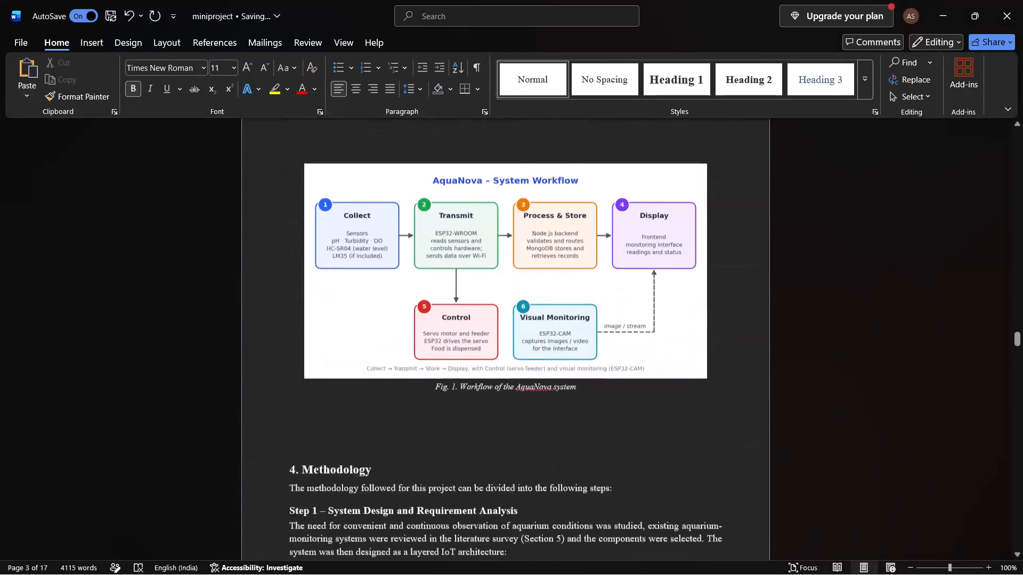
scroll(553, 213, down, 15)
scroll(553, 213, down, 7)
scroll(553, 213, up, 3)
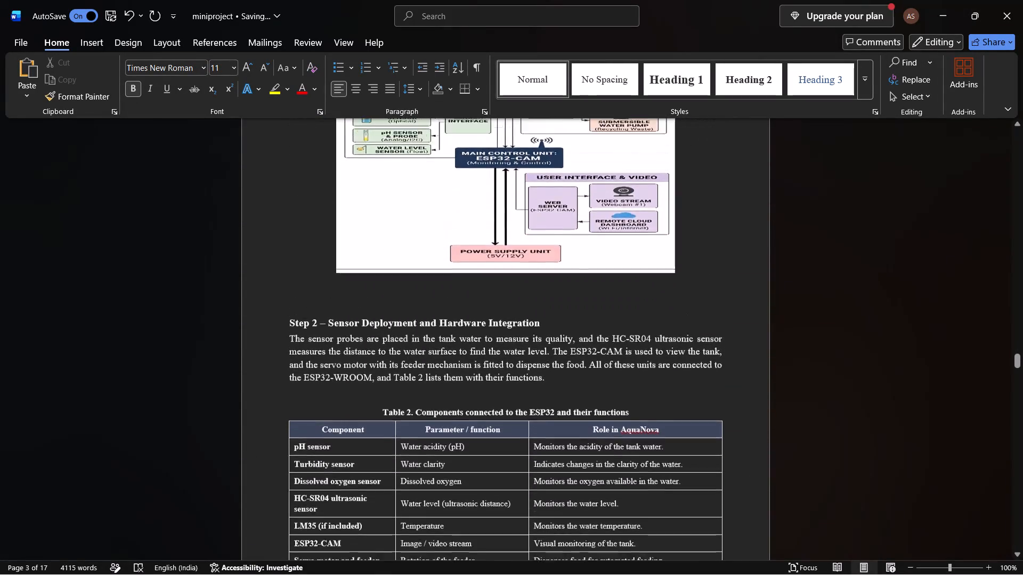
scroll(553, 213, down, 19)
scroll(553, 213, down, 11)
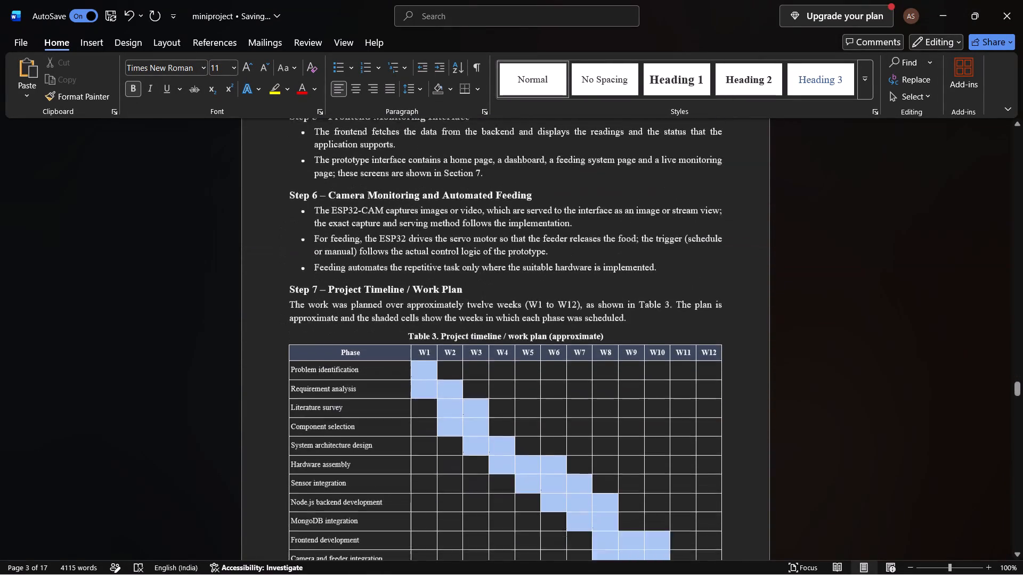
scroll(553, 213, down, 18)
scroll(553, 213, down, 15)
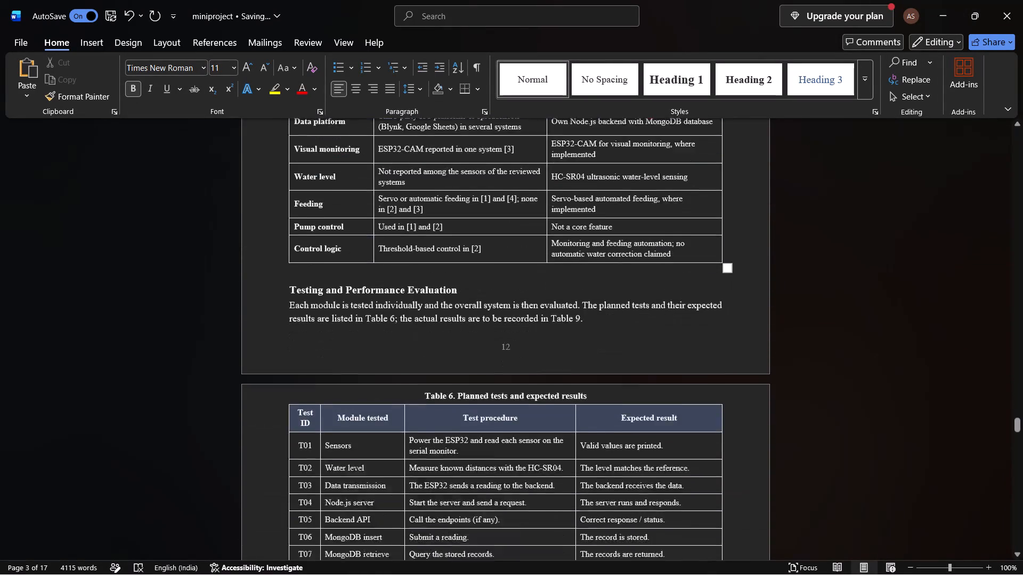
scroll(553, 213, down, 15)
scroll(553, 213, down, 15)
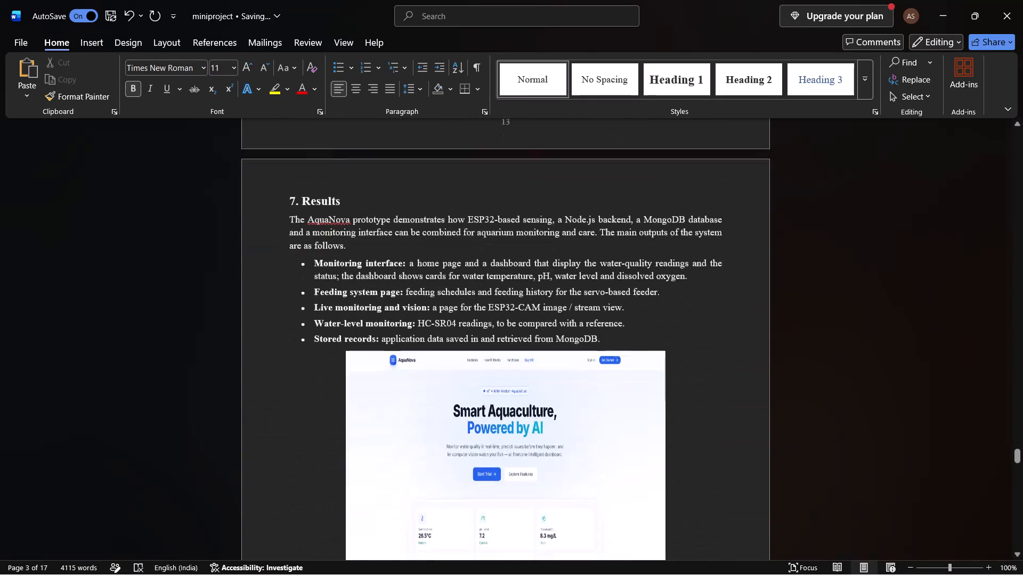
scroll(553, 213, down, 15)
scroll(553, 213, down, 15)
scroll(553, 213, down, 6)
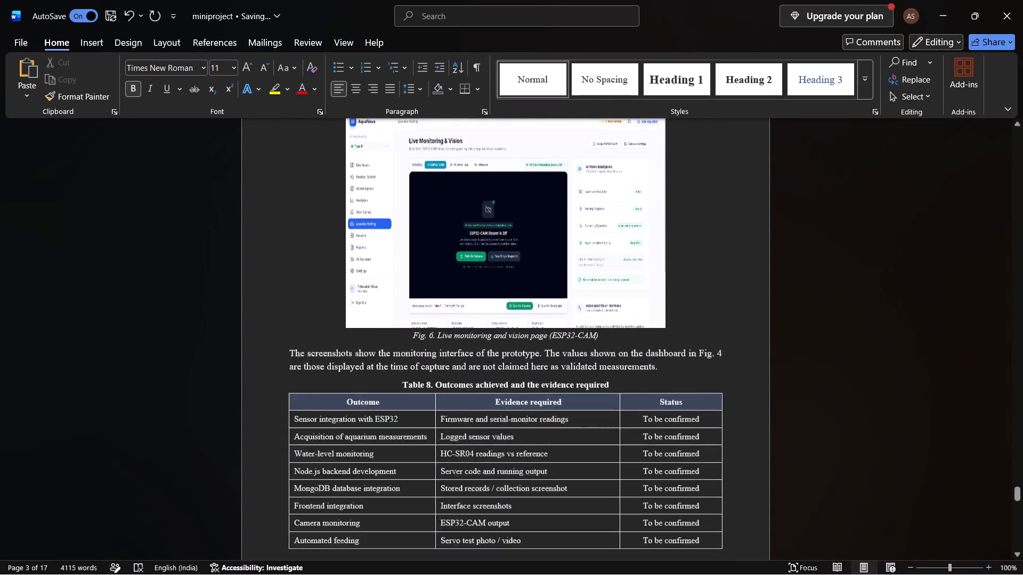
scroll(553, 213, down, 17)
scroll(553, 212, down, 14)
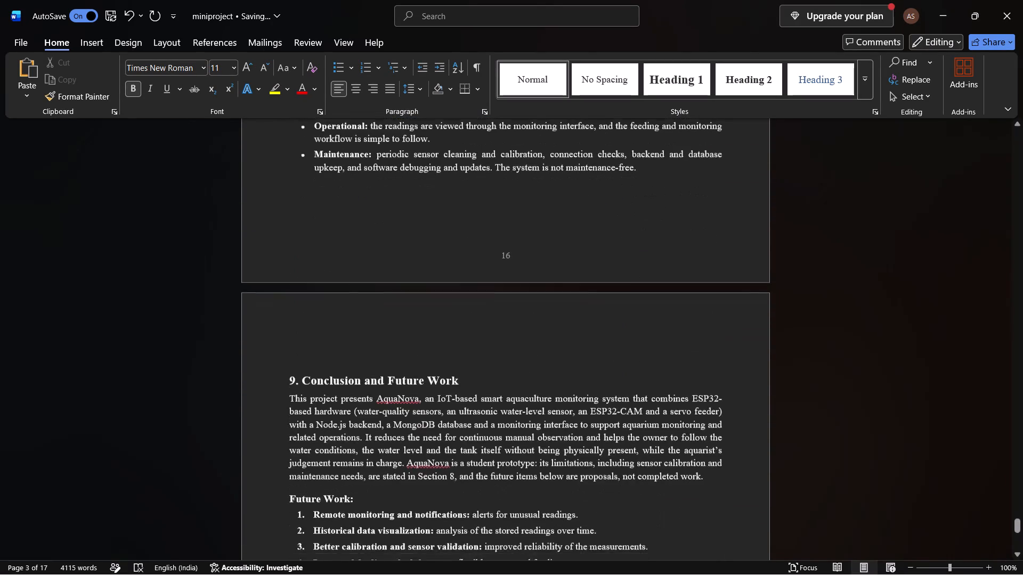
scroll(553, 212, down, 14)
scroll(553, 212, down, 12)
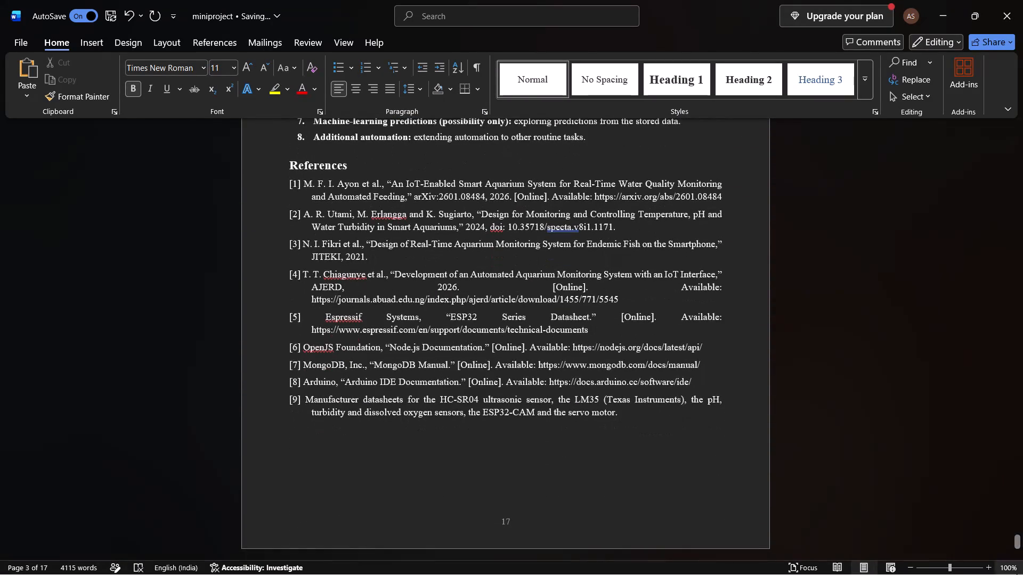
Return to the beginning of the report and recheck the cover page and the certificate page.
drag(1019, 537, 996, 80)
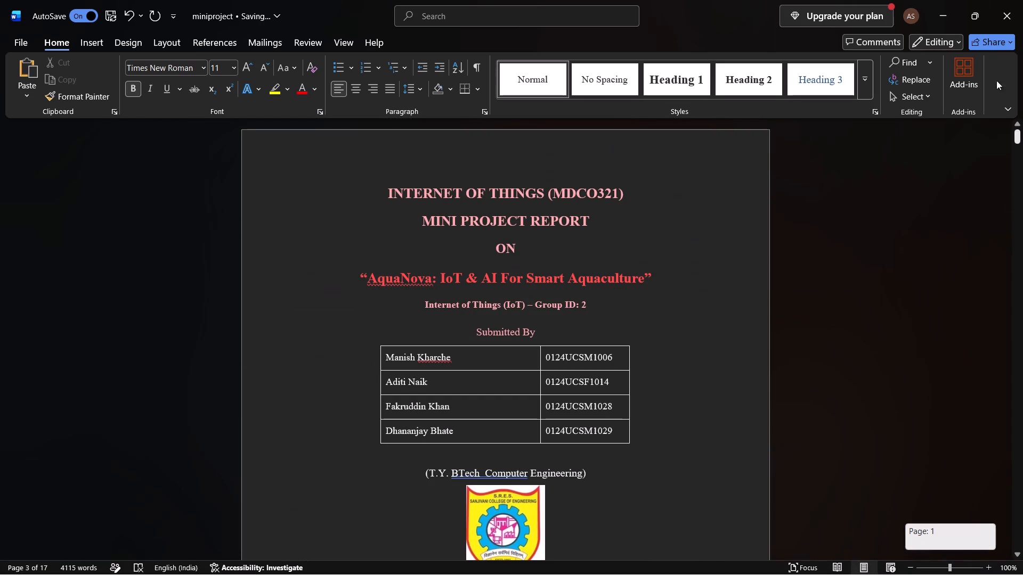
drag(996, 80, 1003, 98)
scroll(743, 377, down, 13)
scroll(738, 349, down, 11)
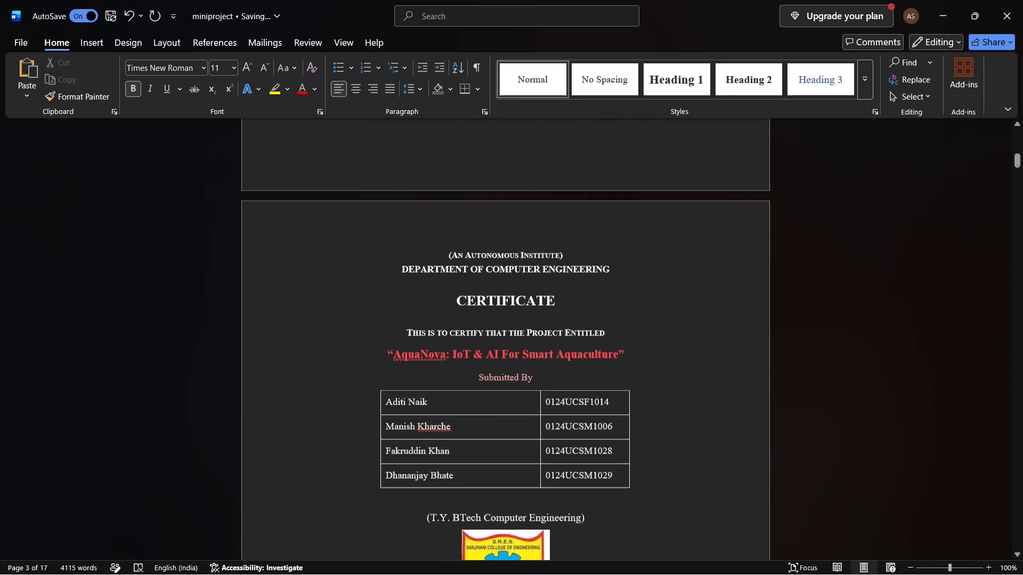
scroll(739, 345, down, 5)
scroll(739, 345, up, 5)
scroll(739, 345, up, 16)
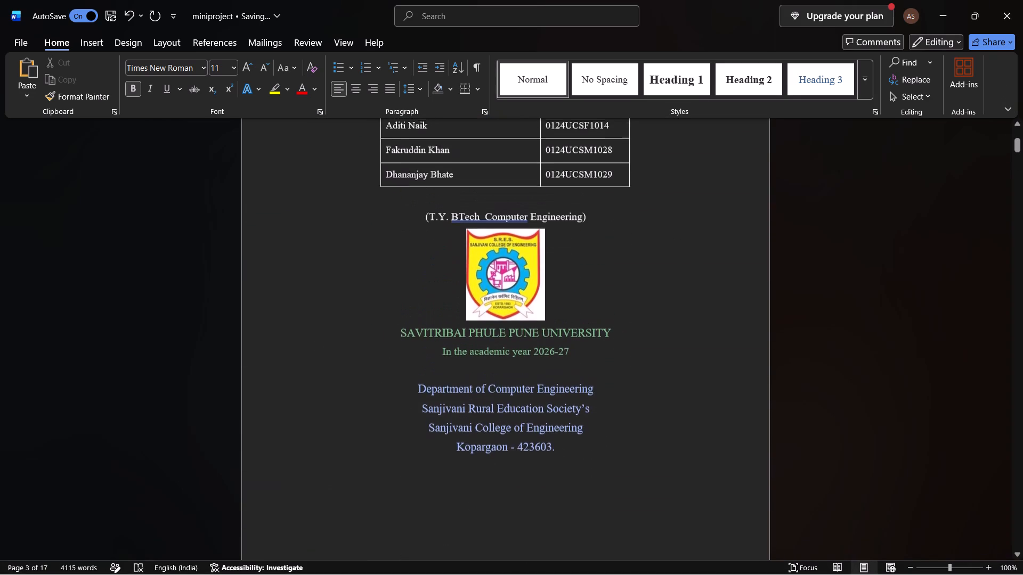
scroll(740, 314, up, 9)
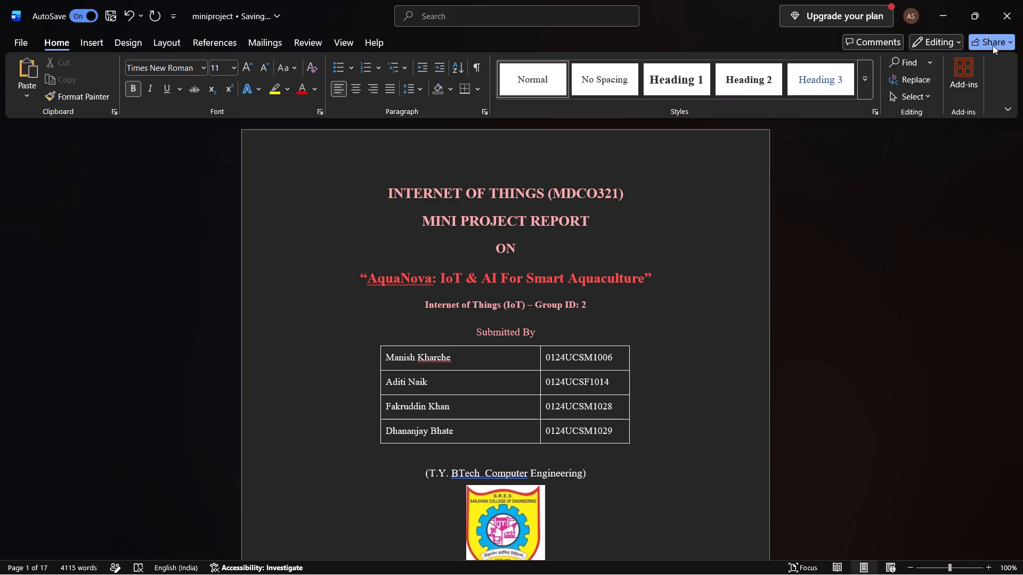
Save a copy of the report as a PDF named miniproject in the Downloads folder.
click(22, 42)
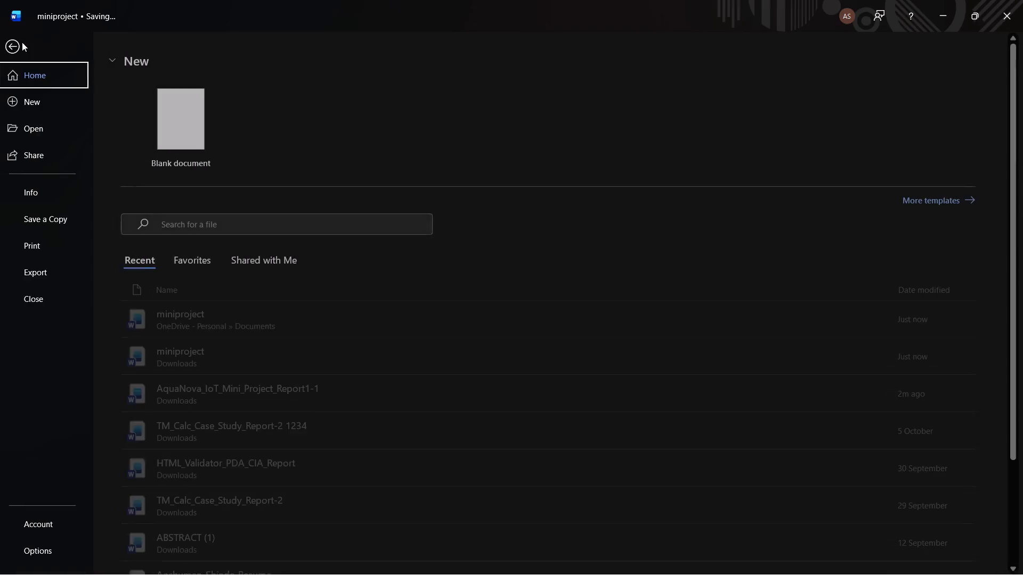
click(59, 213)
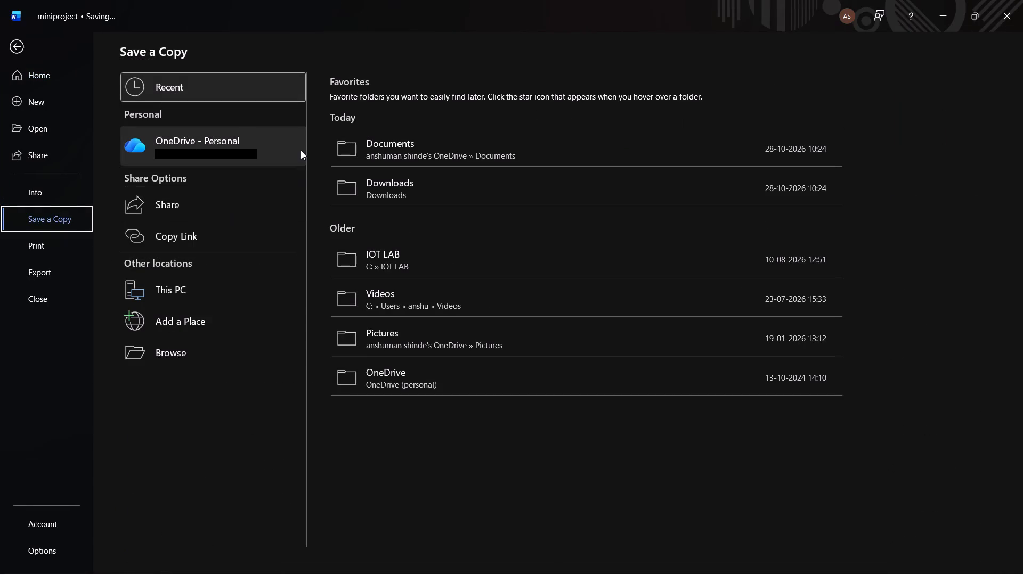
double_click(426, 193)
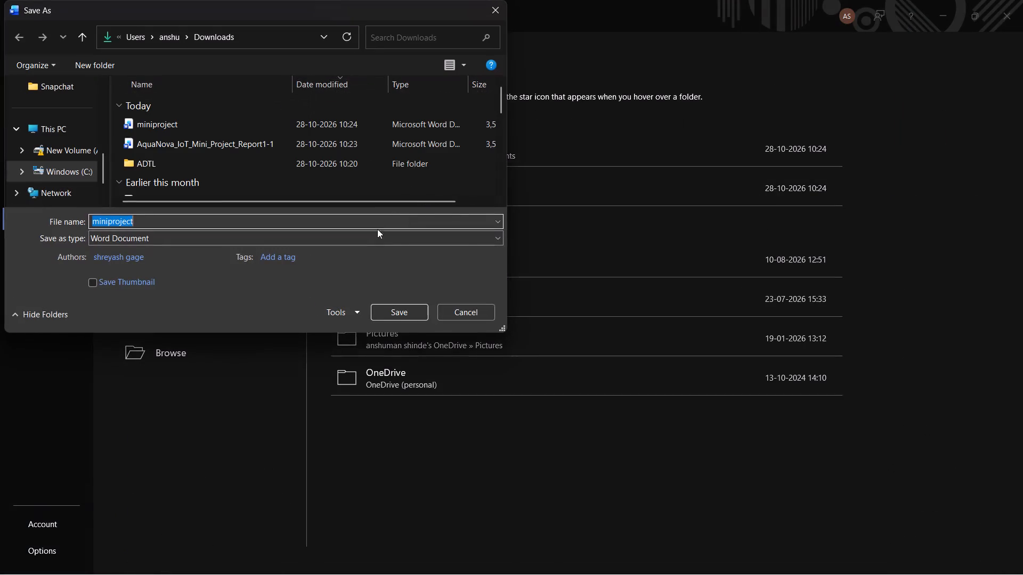
click(381, 234)
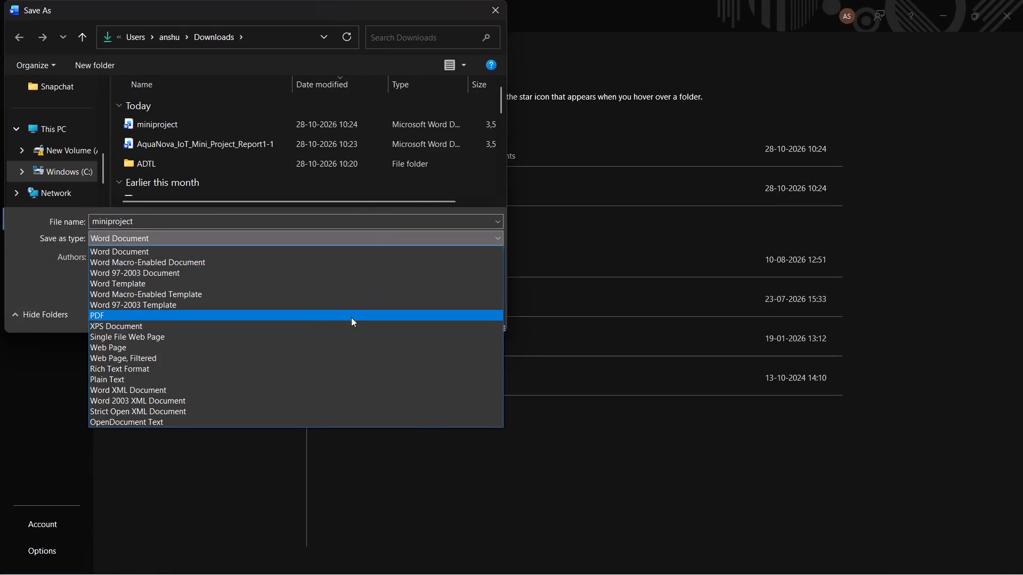
click(351, 311)
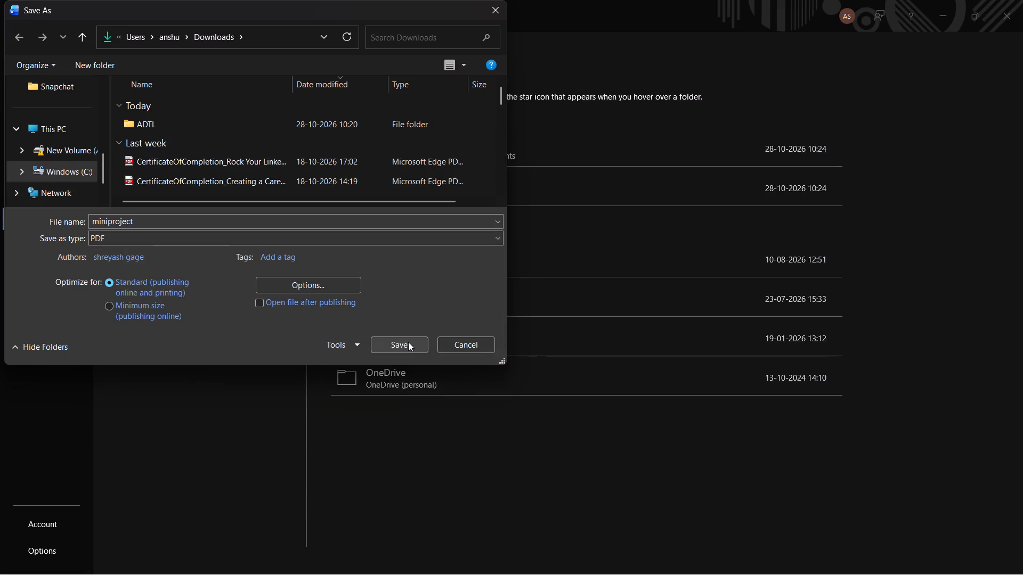
scroll(59, 145, down, 1)
scroll(56, 145, up, 2)
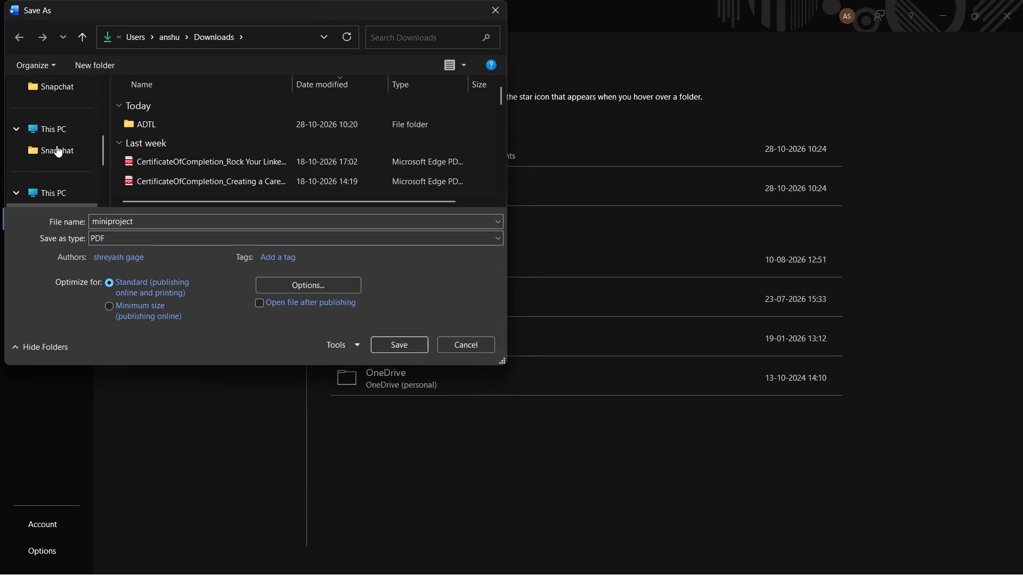
scroll(56, 145, up, 2)
click(55, 143)
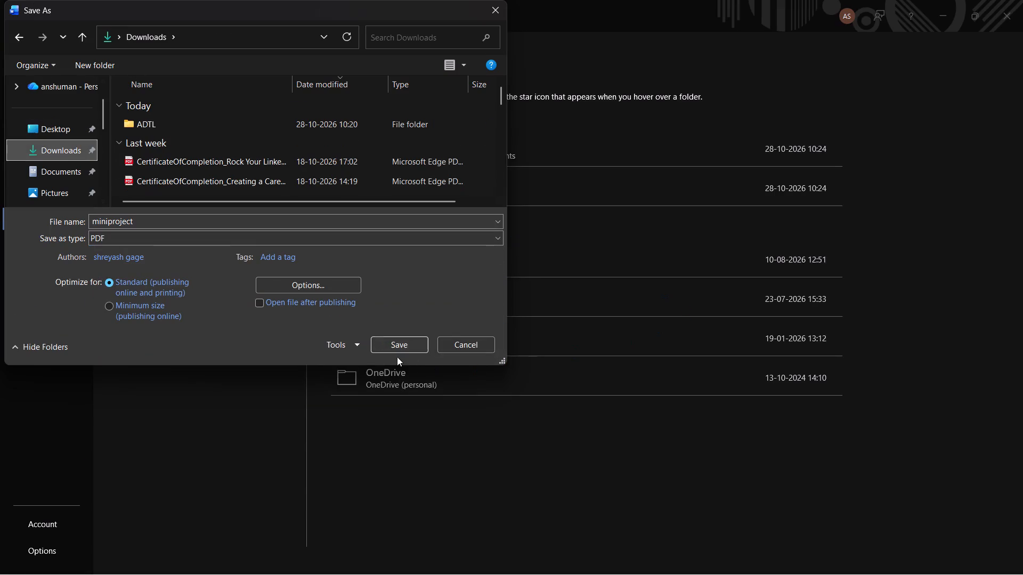
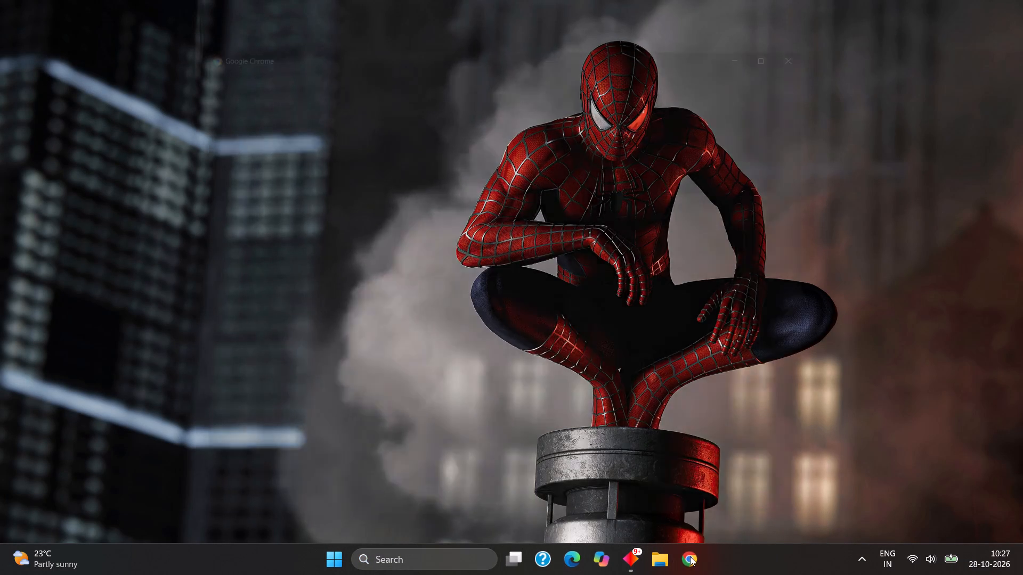
Switch to Google Chrome and start a Google search from the new tab page.
click(431, 275)
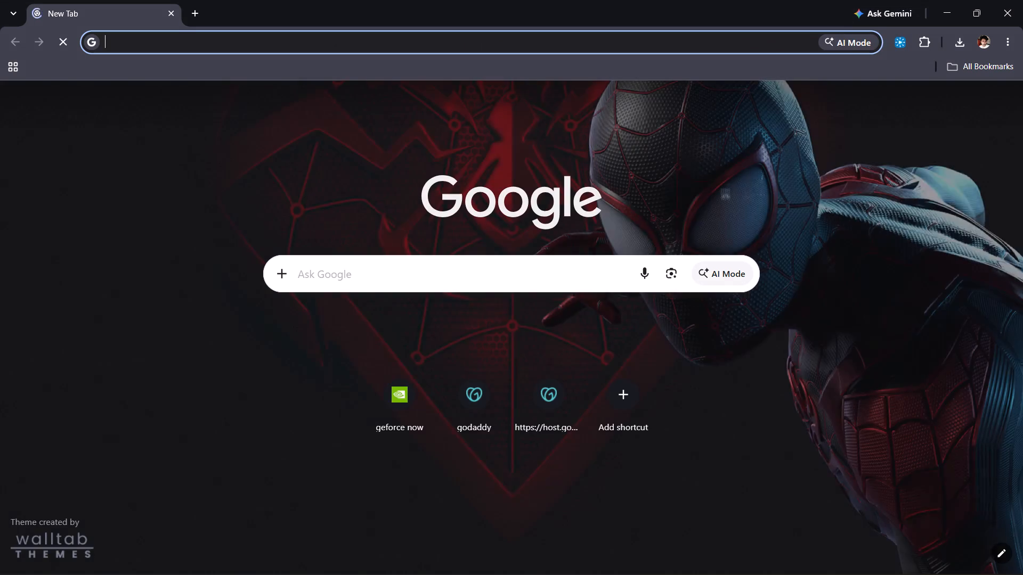
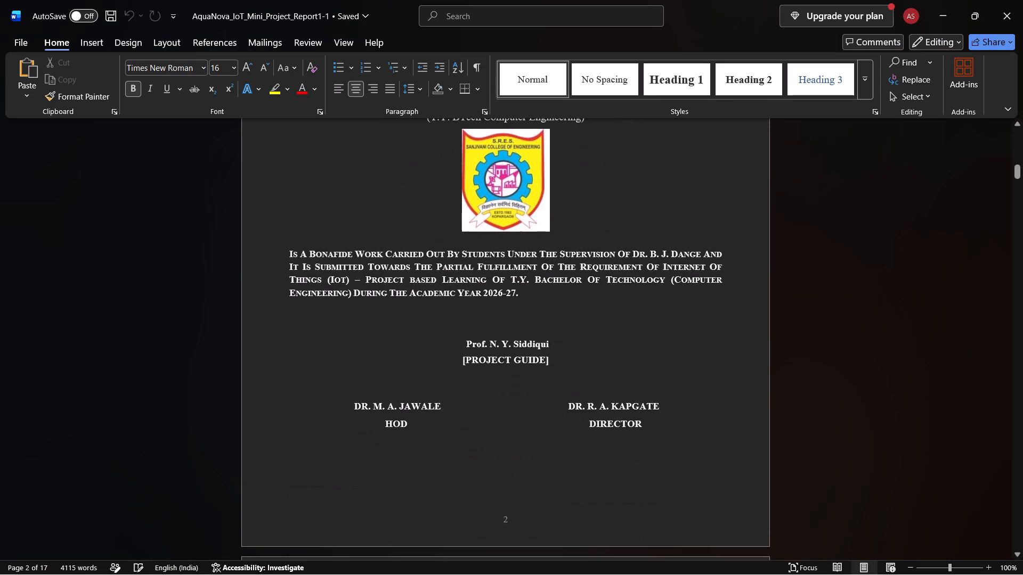
Save the current state of the mini project report document.
scroll(674, 283, up, 16)
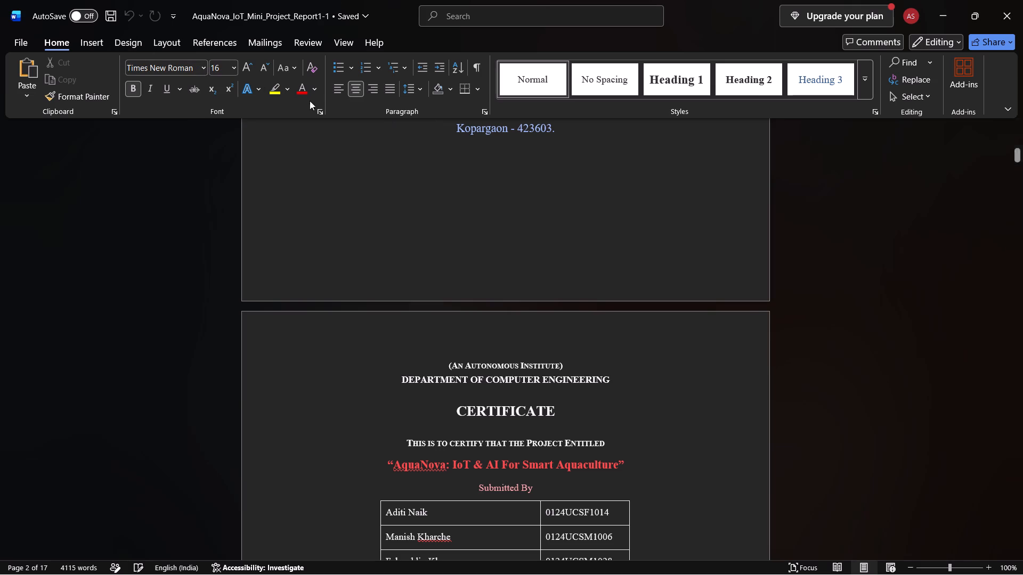
click(103, 12)
click(105, 19)
Return to the top of the cover page and place the cursor at the end of the MINI PROJECT REPORT line.
scroll(476, 285, up, 5)
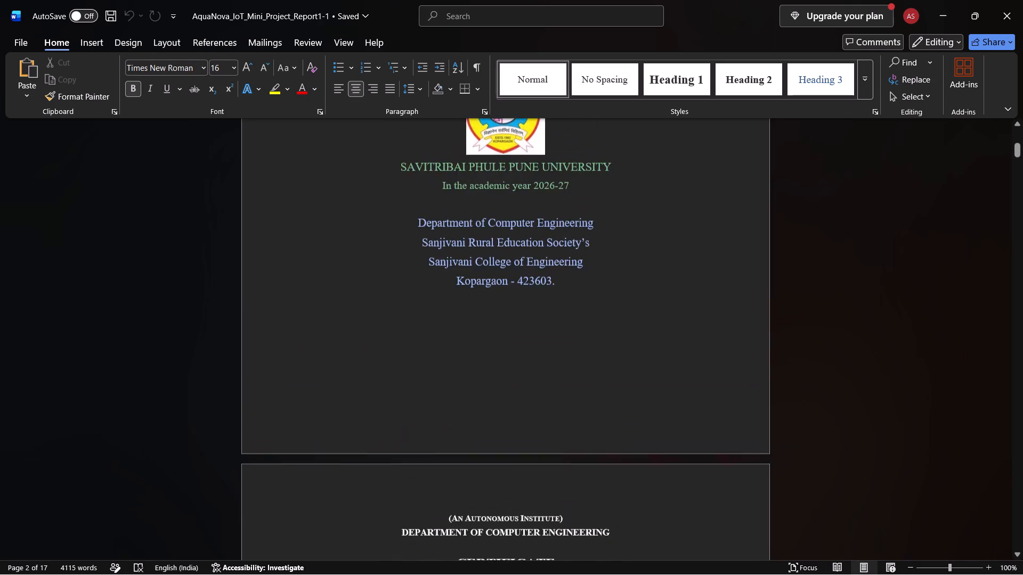
scroll(488, 265, up, 11)
scroll(514, 165, up, 2)
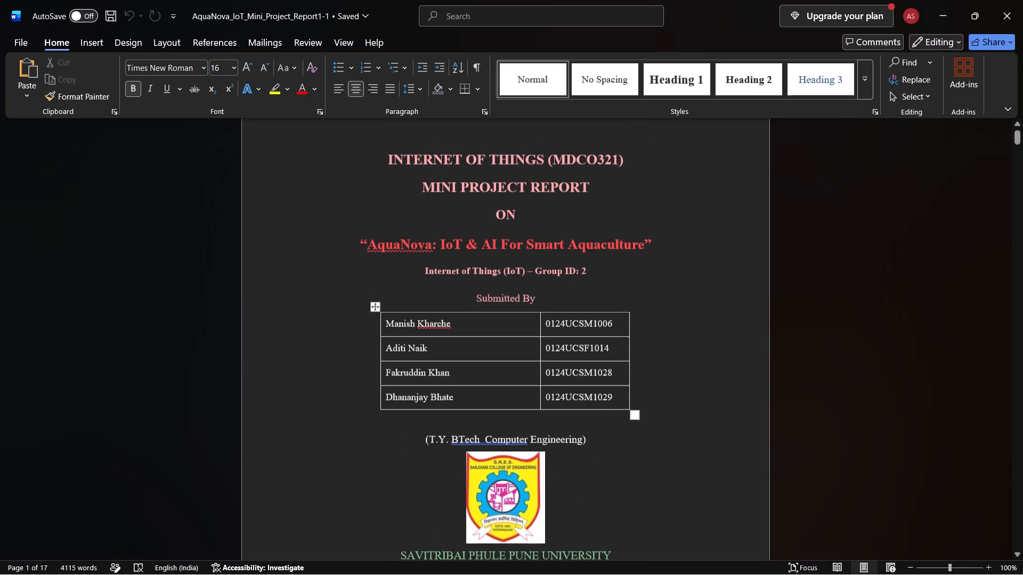
click(594, 216)
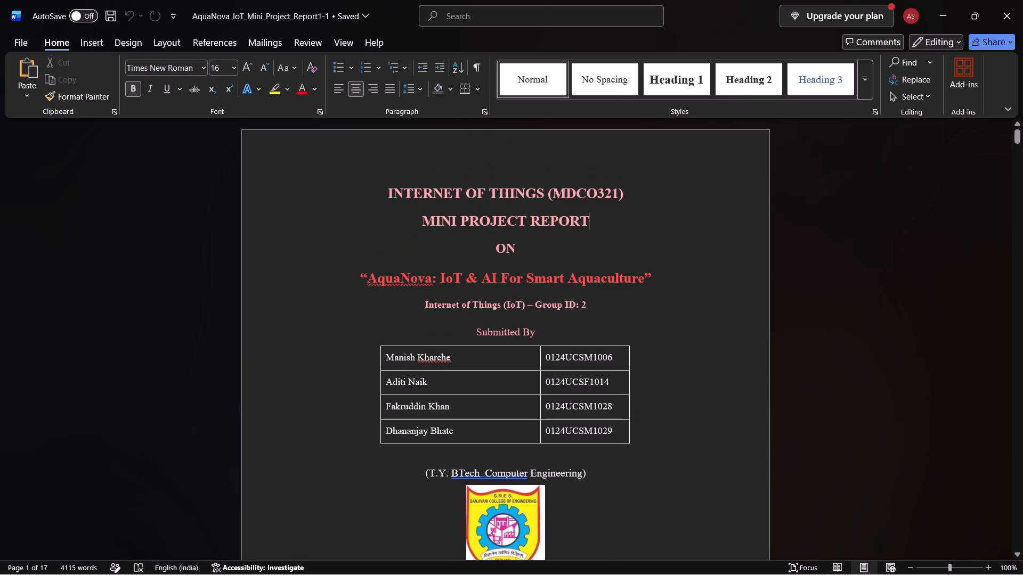
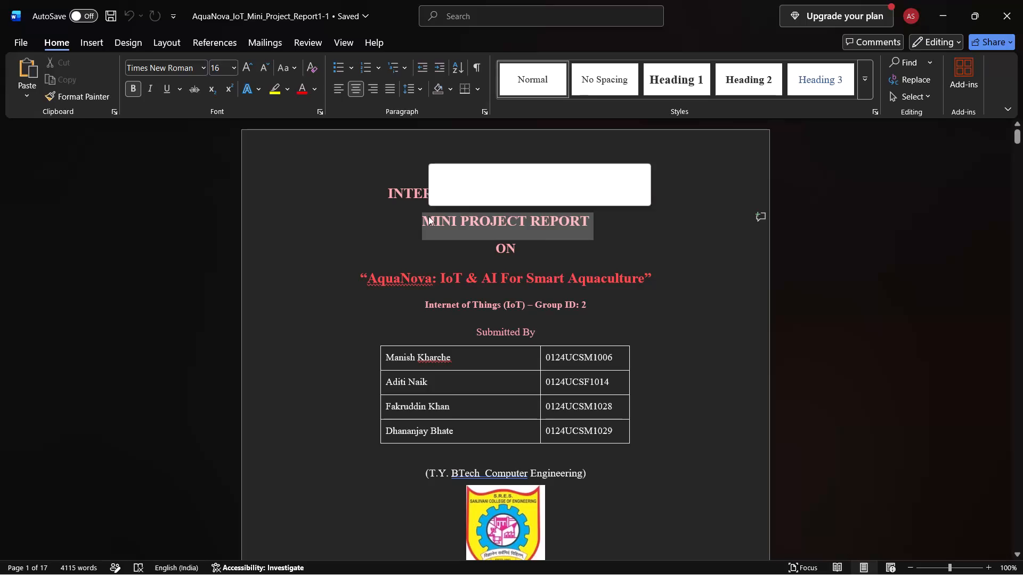
Replace the cover page line MINI PROJECT REPORT with the copied text "IoT Project Report", keeping ON on its own line below.
key(ctrl+v)
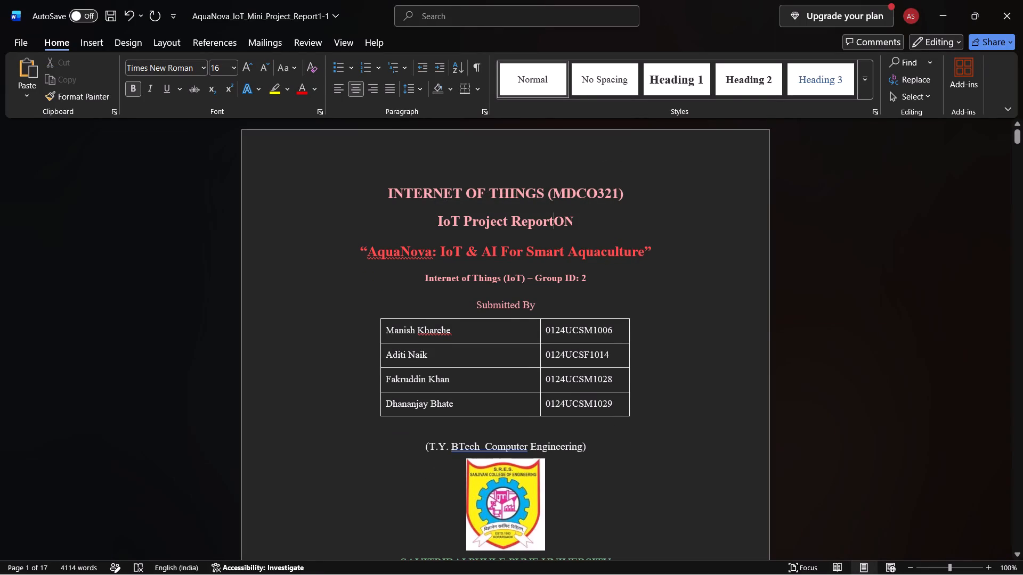
key(Return)
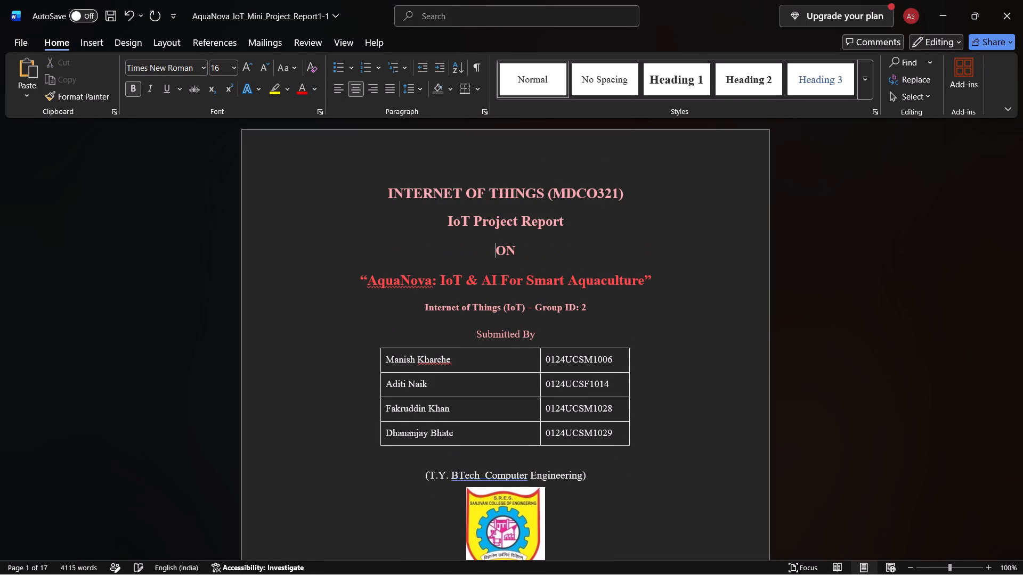
click(592, 196)
Turn on AutoSave for the AquaNova_IoT_Mini_Project_Report1-1 document.
click(80, 17)
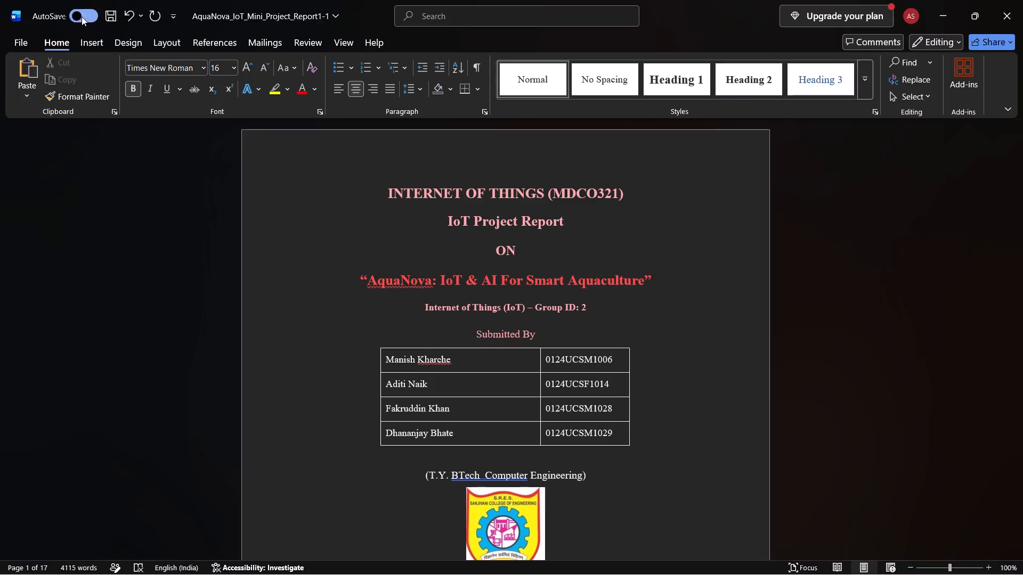
click(516, 242)
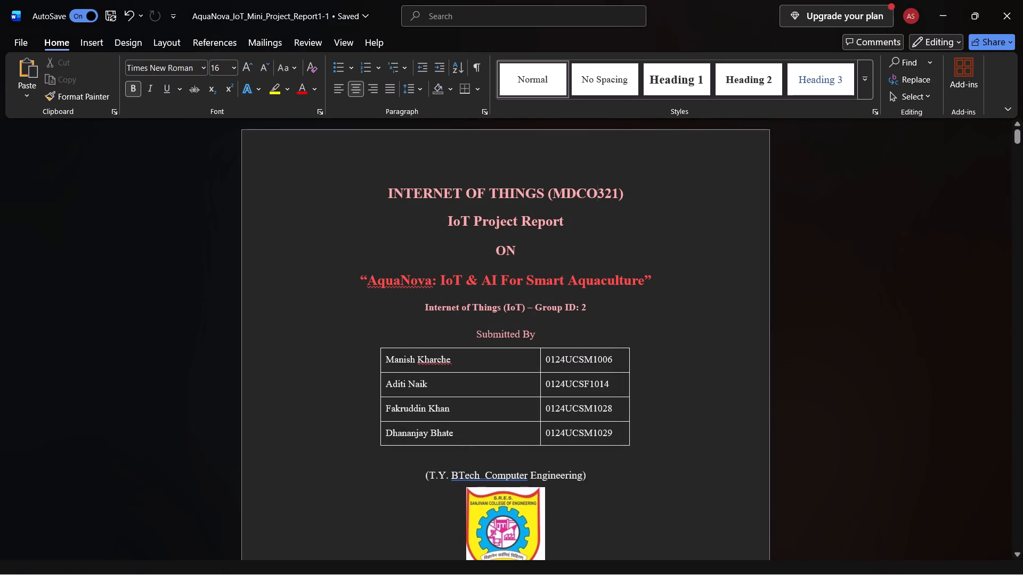
click(619, 194)
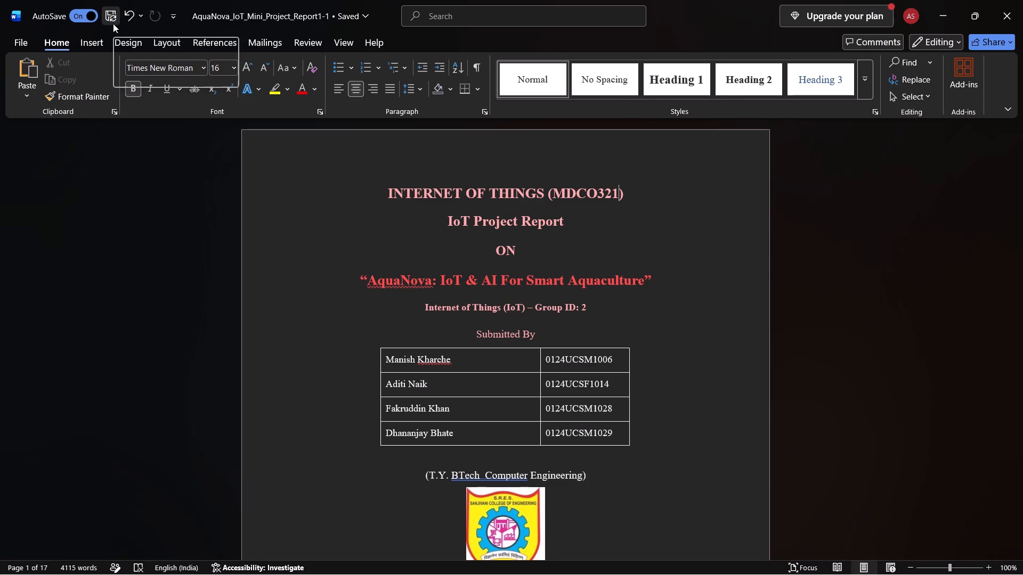
Save a copy of the report as a PDF named iot in the Downloads folder.
click(26, 50)
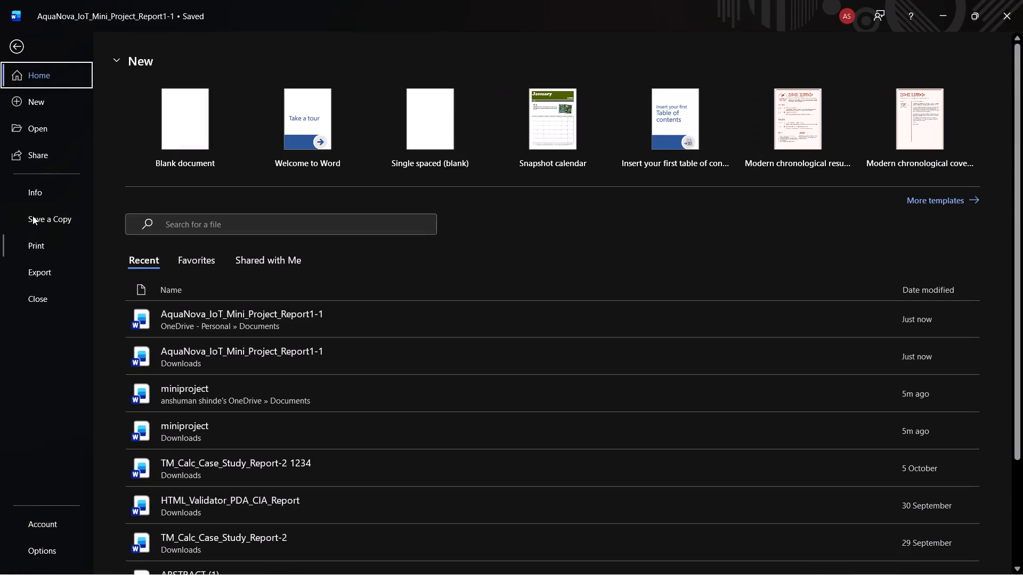
click(33, 216)
click(425, 179)
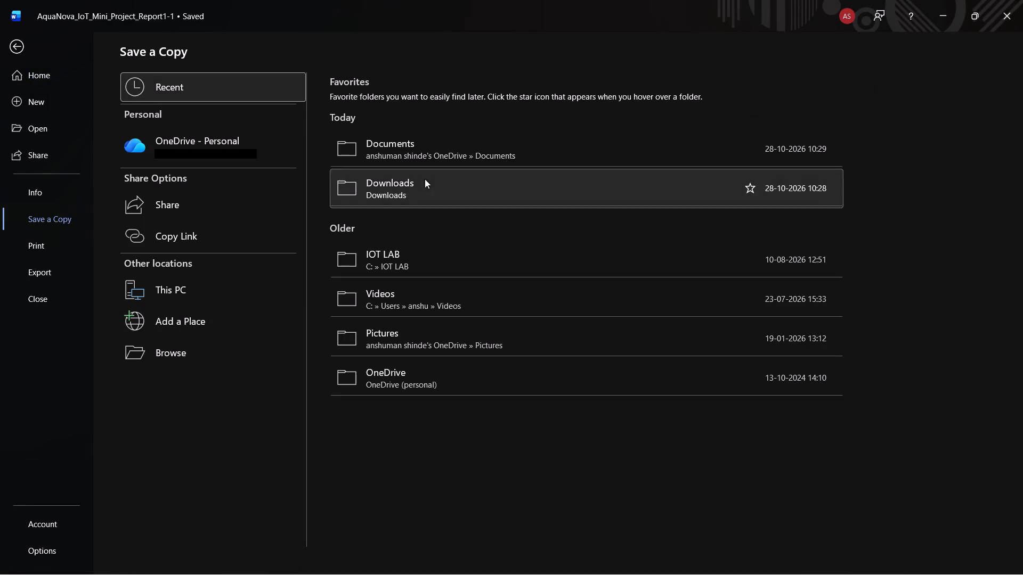
scroll(59, 135, down, 2)
scroll(59, 135, up, 2)
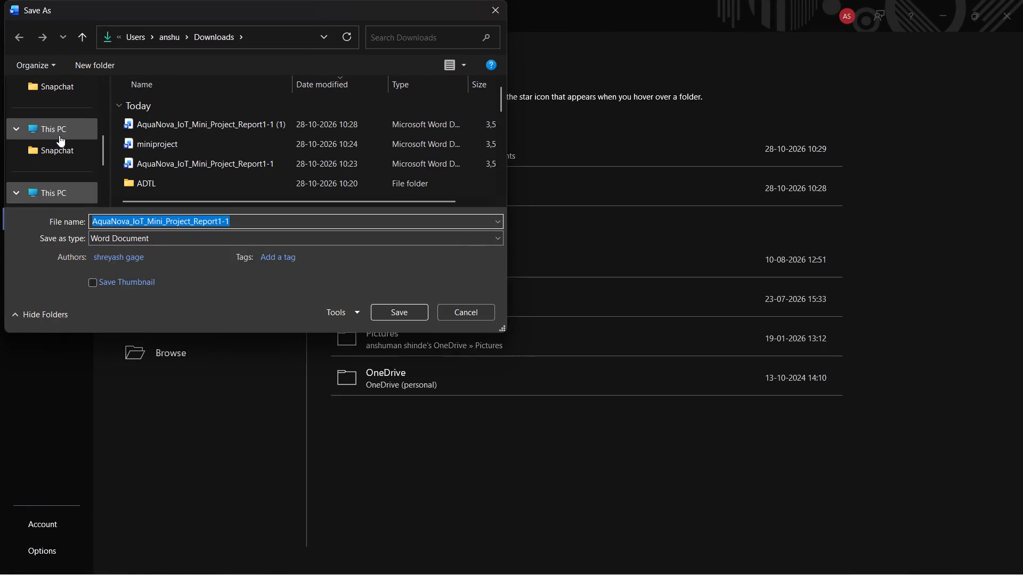
scroll(59, 135, up, 2)
click(59, 147)
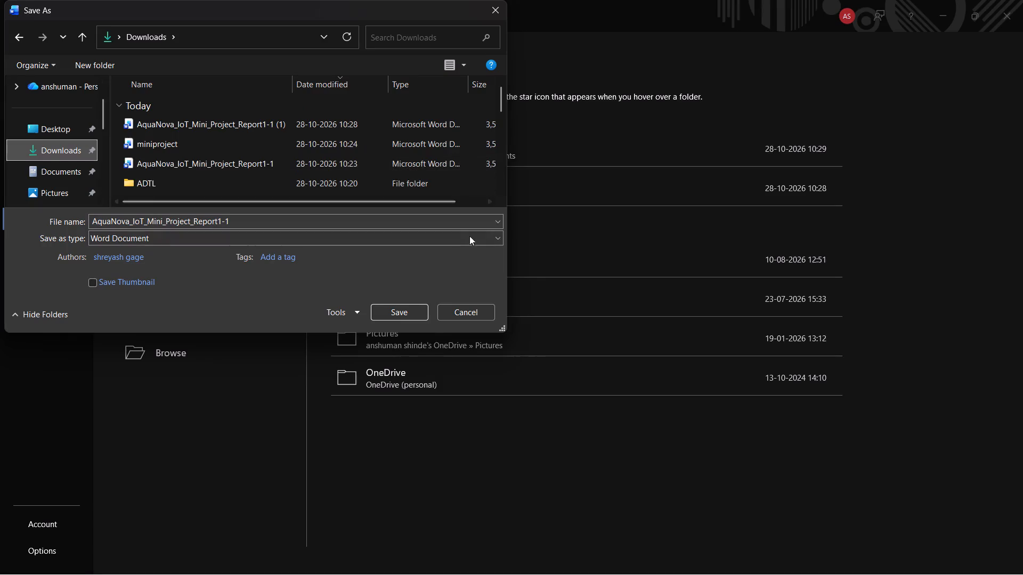
click(469, 239)
click(324, 319)
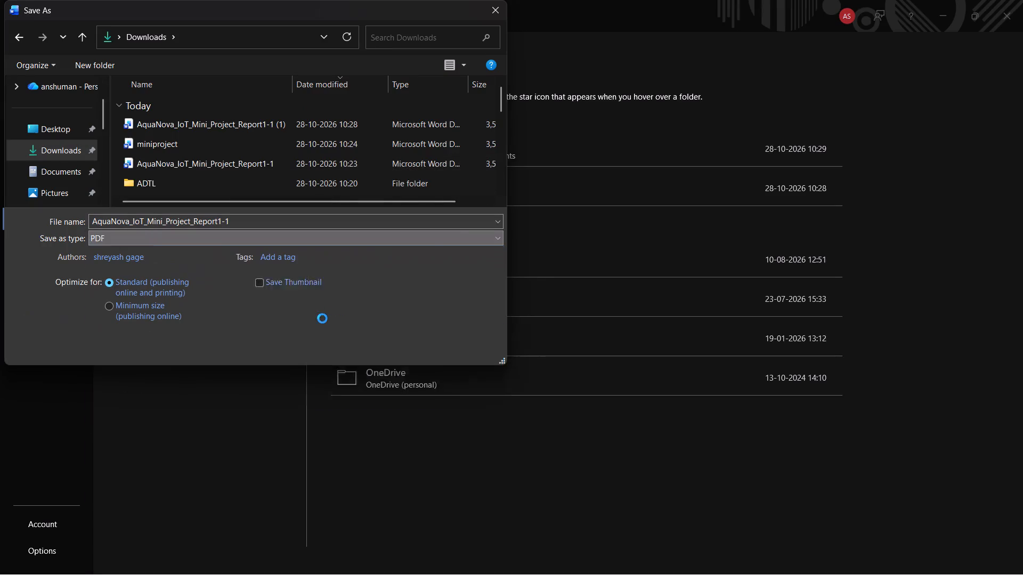
click(283, 219)
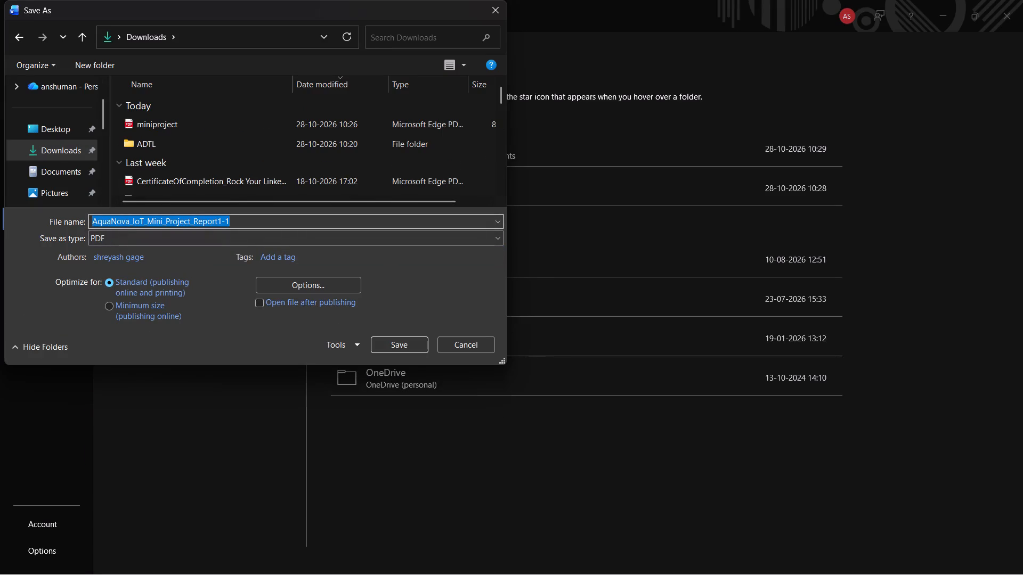
key(BackSpace)
text(iot)
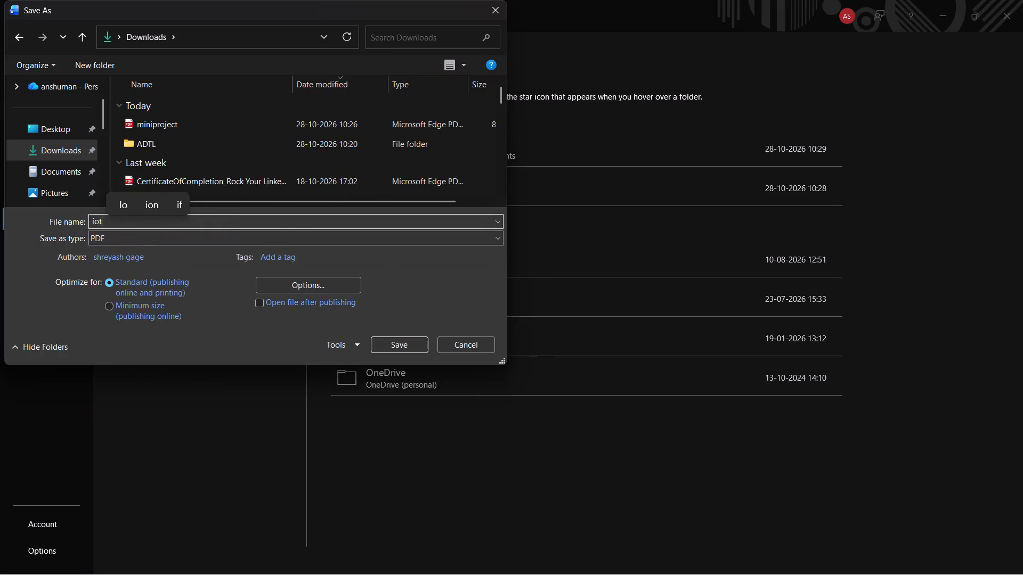
key(Return)
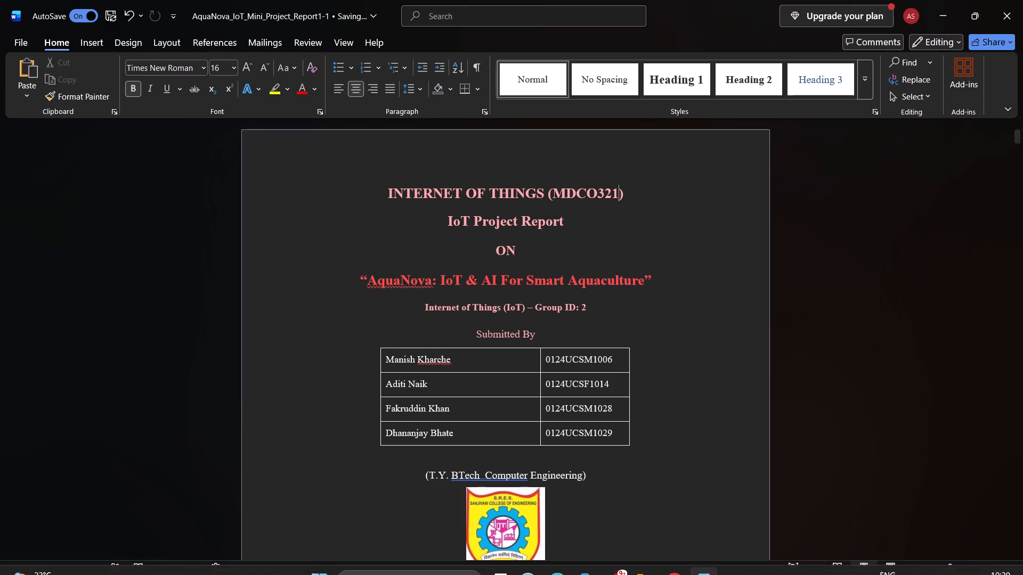
Open the recent miniproject document stored in the OneDrive Documents folder.
click(20, 35)
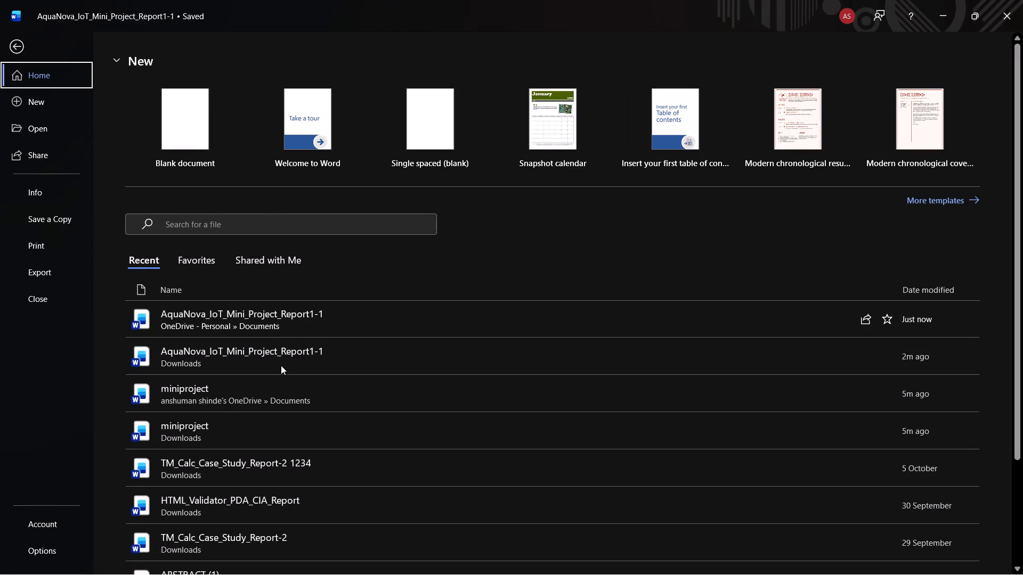
click(282, 387)
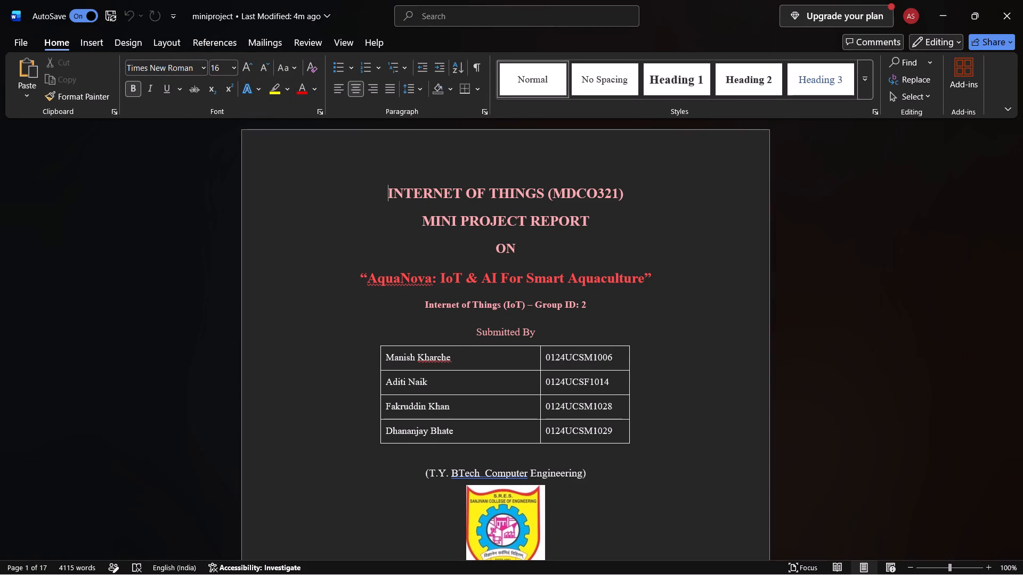
Change the course code in the cover page's INTERNET OF THINGS heading to MDCO365.
click(613, 195)
key(Right)
key(BackSpace)
key(BackSpace)
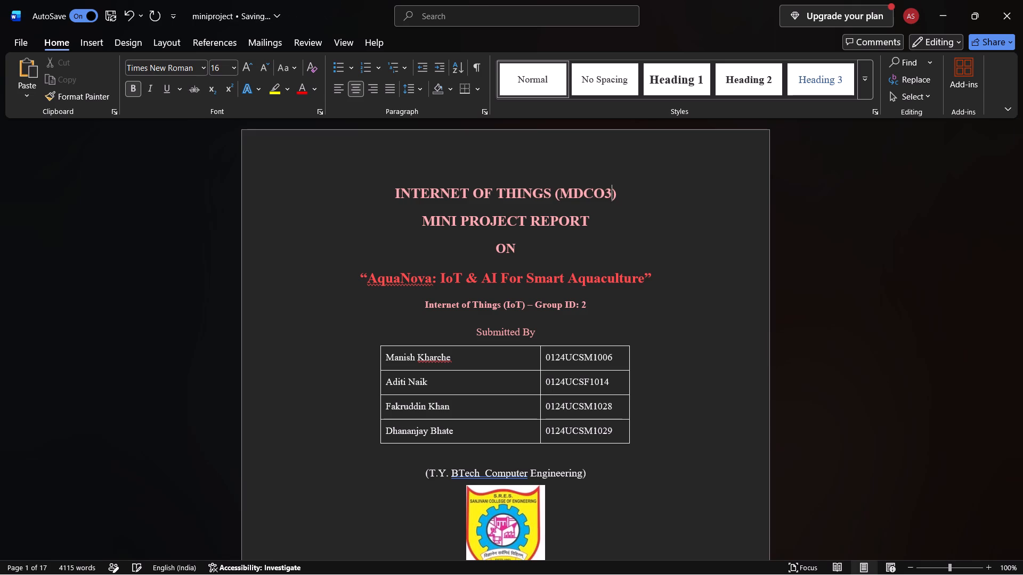
text(65)
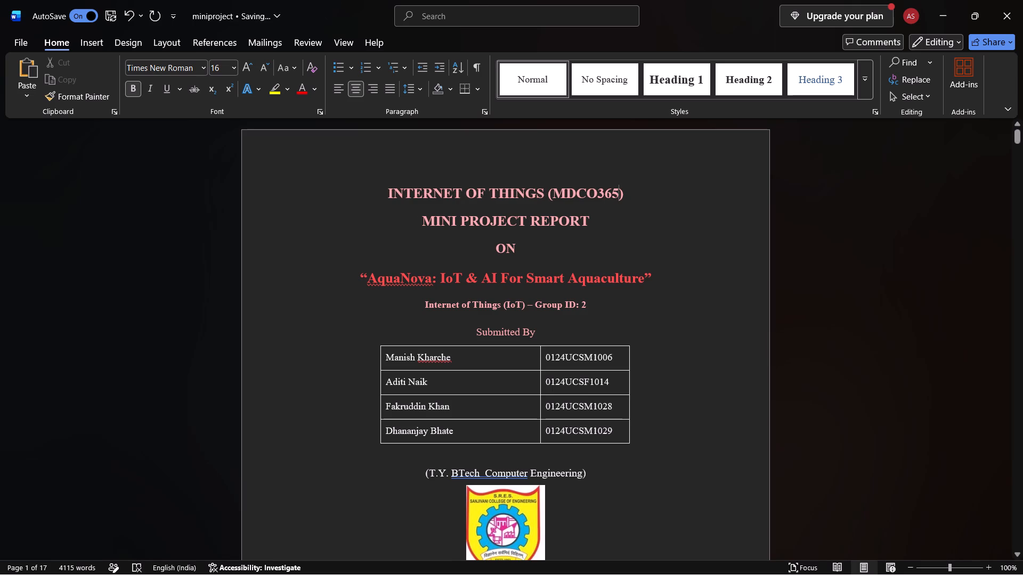
Review the miniproject report from the cover page through the certificate, declaration and acknowledgement pages to the Abstract section.
scroll(645, 203, down, 20)
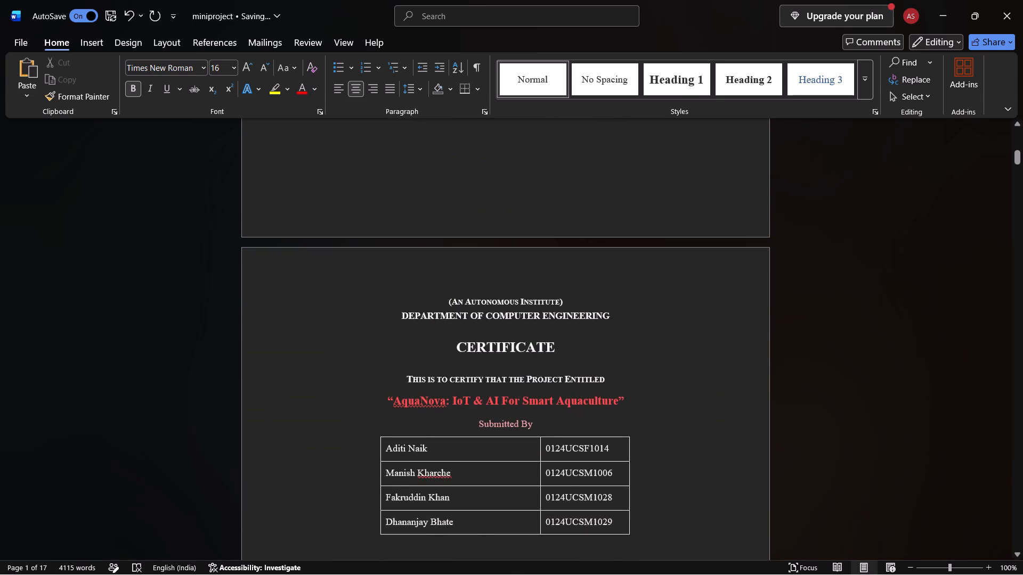
scroll(639, 198, down, 6)
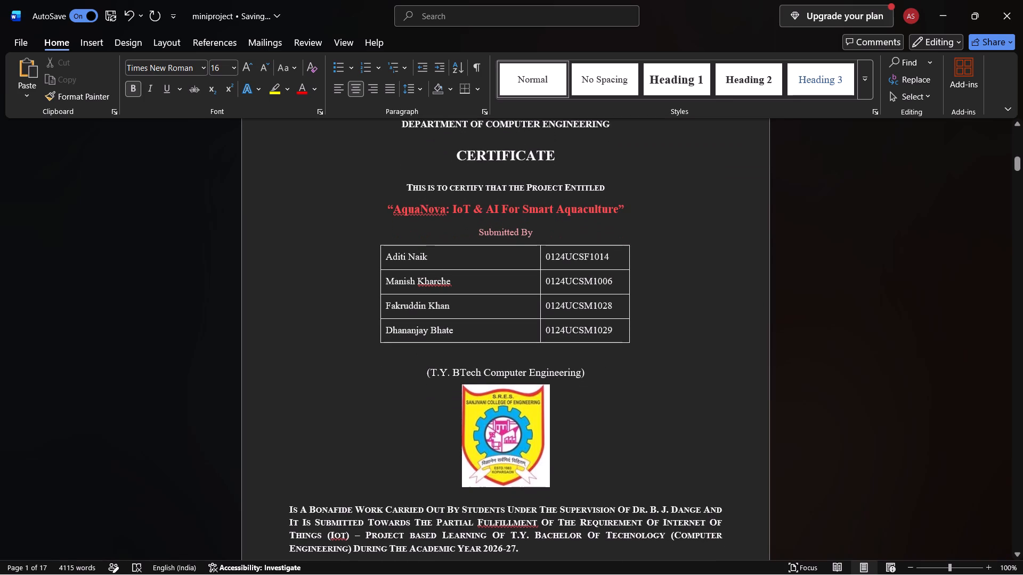
scroll(639, 198, down, 12)
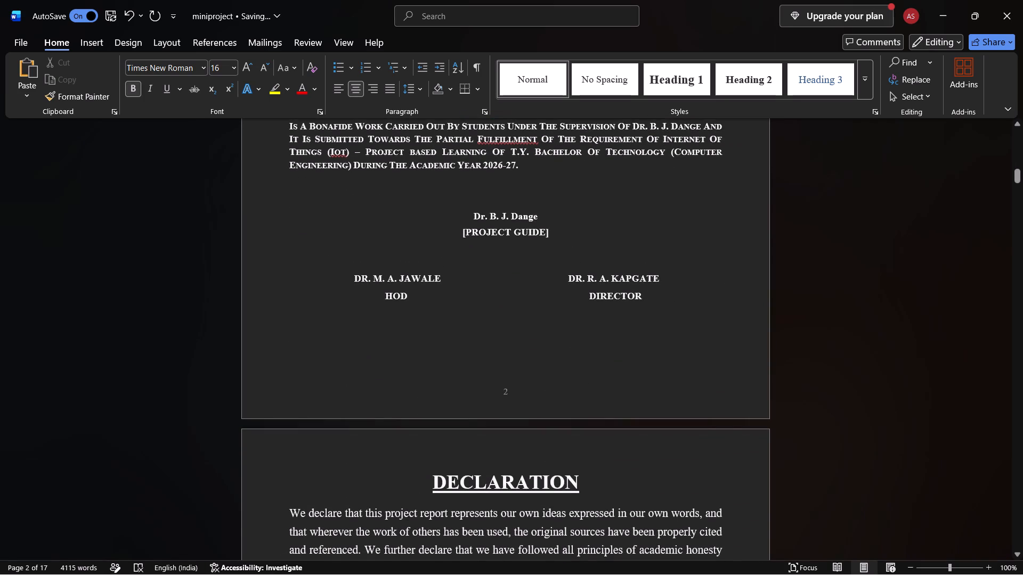
scroll(639, 196, up, 3)
scroll(639, 196, down, 12)
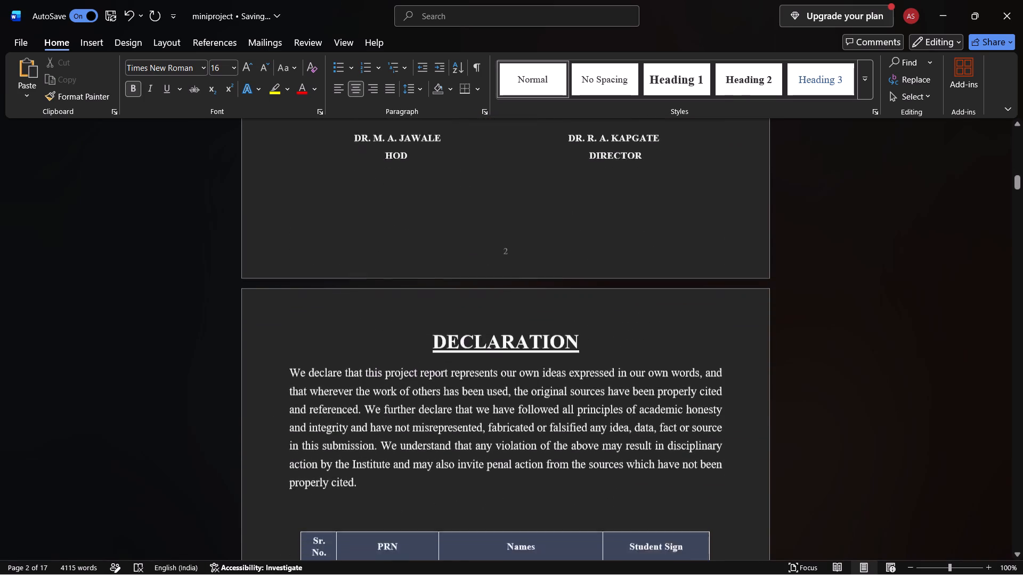
scroll(639, 196, down, 16)
scroll(640, 195, down, 19)
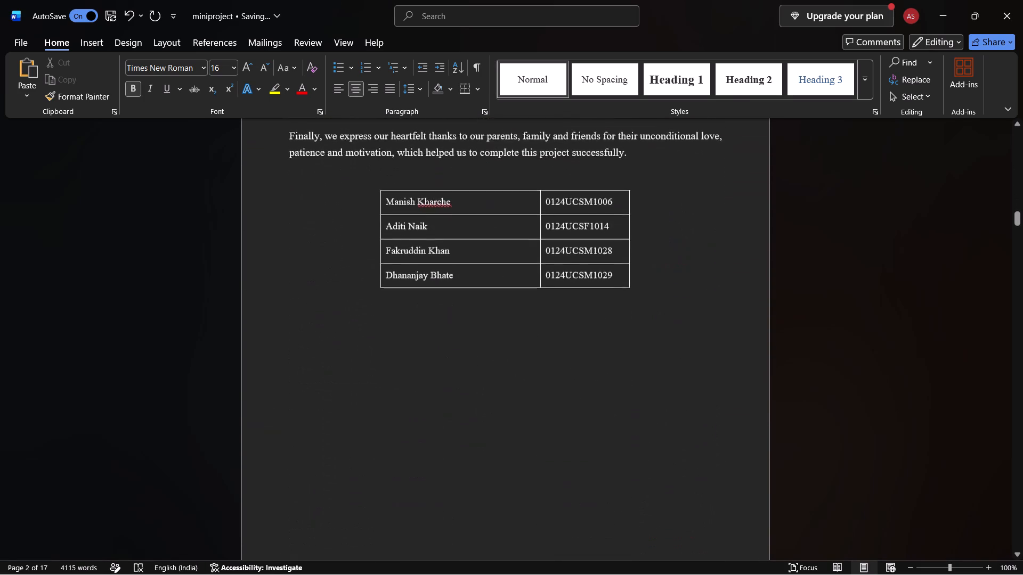
scroll(640, 195, down, 19)
scroll(639, 194, down, 7)
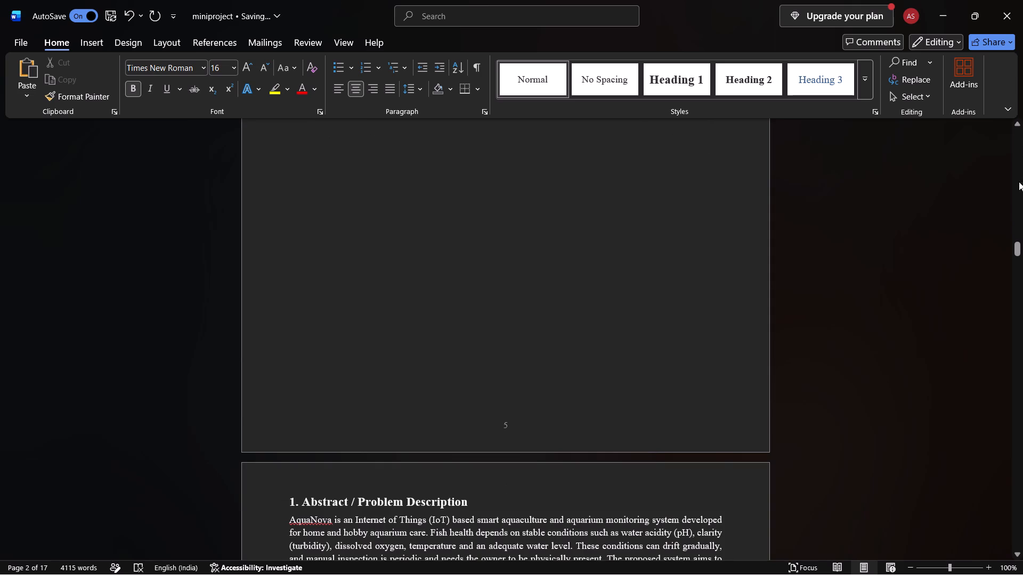
Check the References and Conclusion at the report's end, and review backwards through the results, tests and literature survey sections.
drag(1022, 247, 1021, 548)
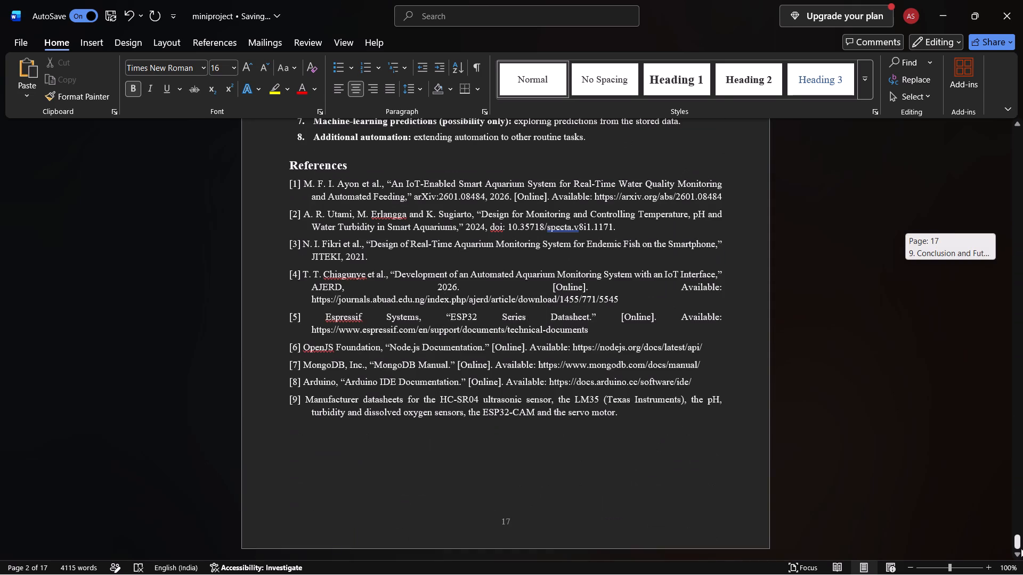
drag(1021, 548, 1022, 533)
scroll(724, 342, up, 3)
scroll(733, 318, down, 1)
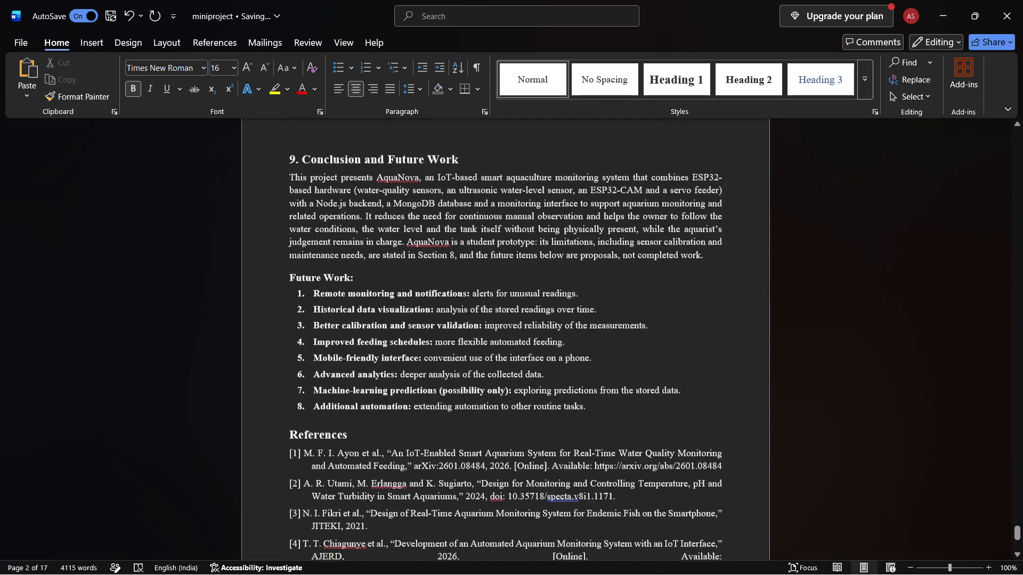
scroll(733, 318, down, 2)
scroll(739, 296, up, 17)
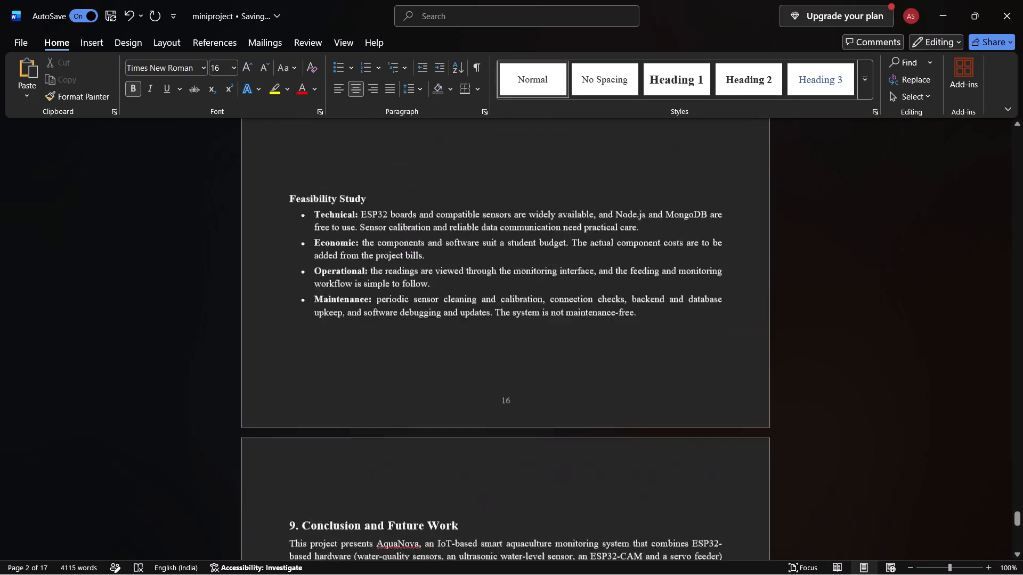
scroll(745, 270, up, 20)
scroll(745, 270, up, 11)
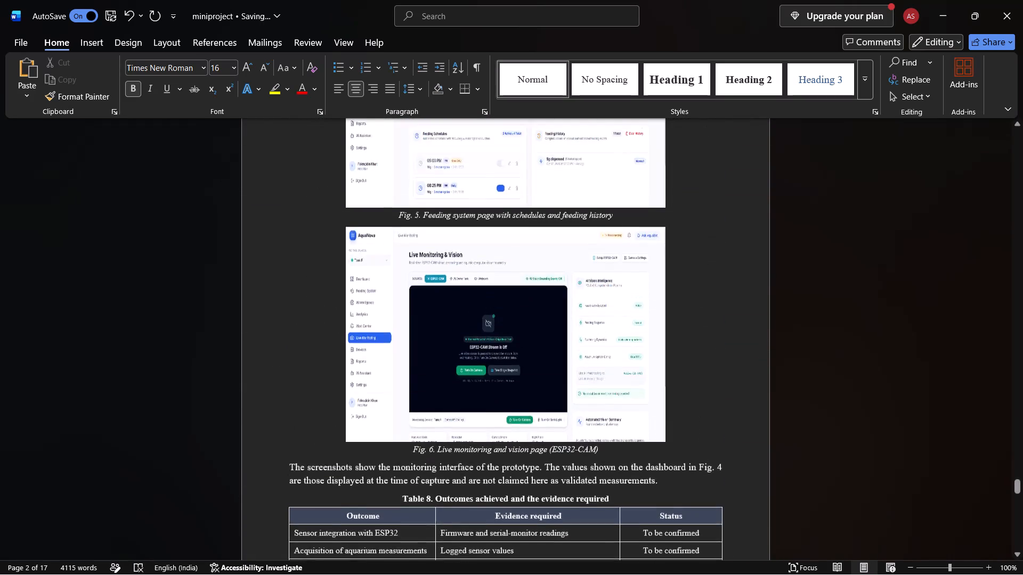
scroll(745, 260, up, 20)
scroll(745, 260, up, 17)
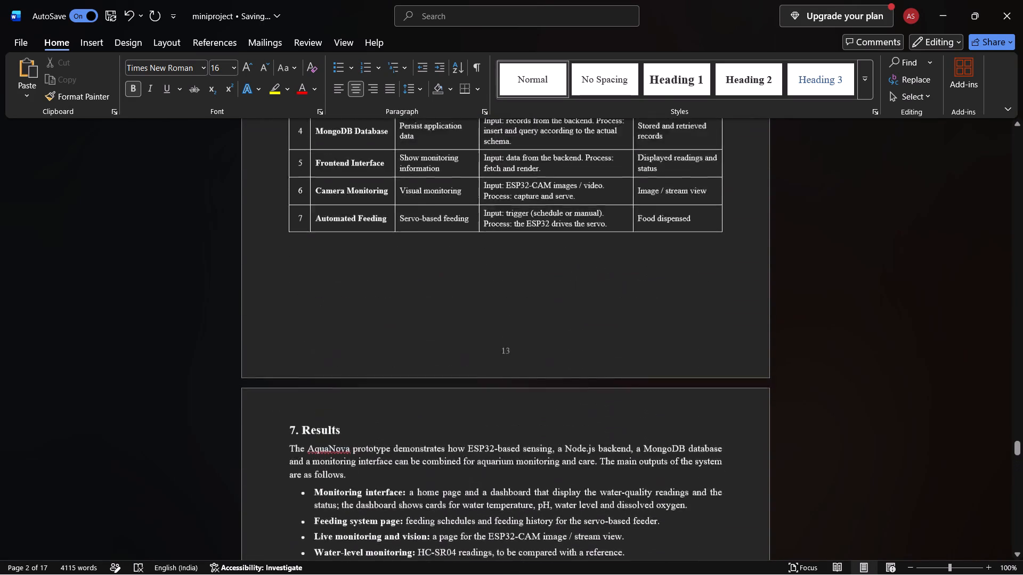
scroll(747, 254, up, 19)
scroll(746, 241, up, 2)
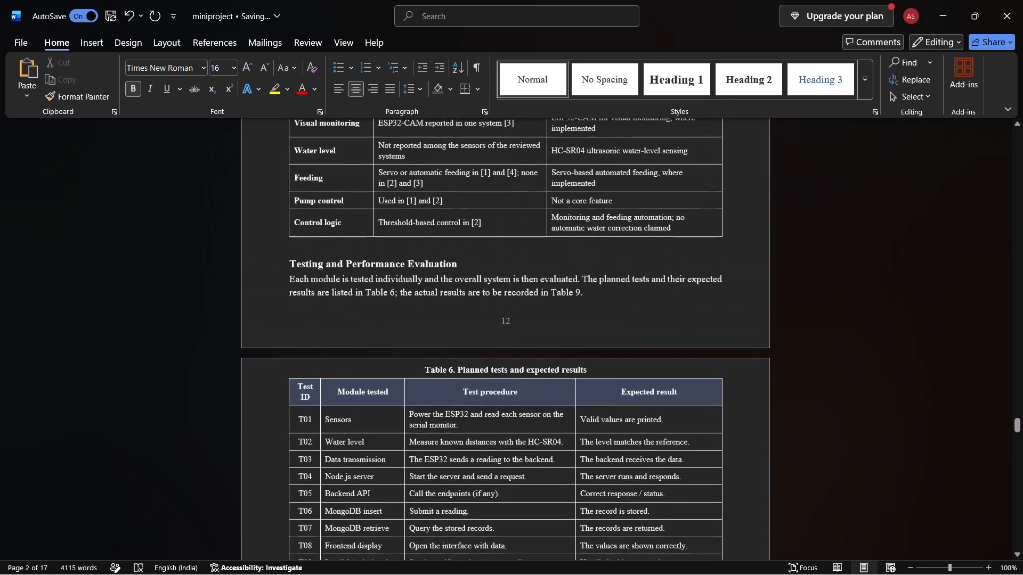
scroll(745, 239, up, 8)
scroll(745, 239, up, 13)
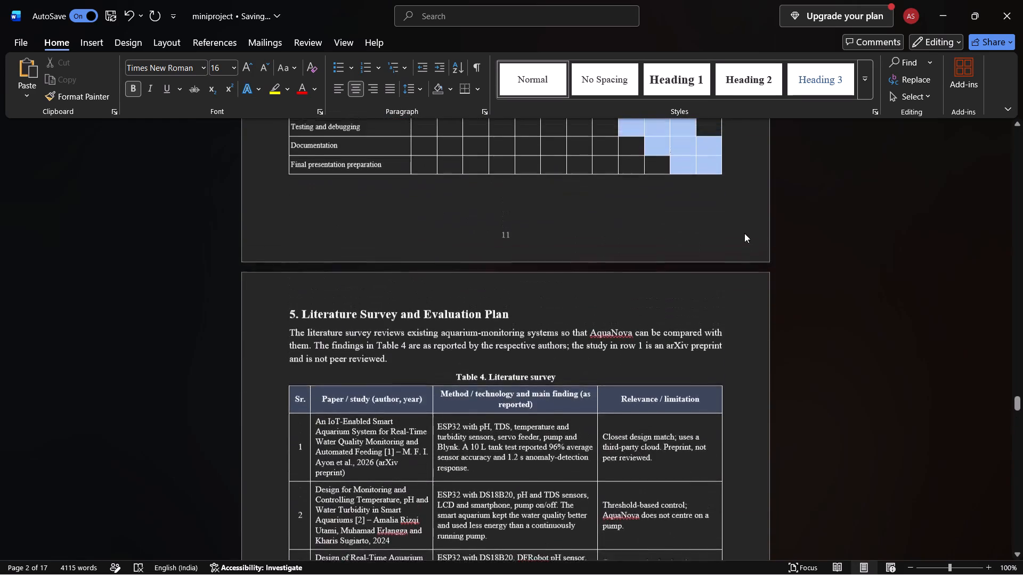
scroll(744, 233, up, 20)
Set up a copy of the miniproject document in PDF format, with the Downloads folder as its save location.
click(32, 46)
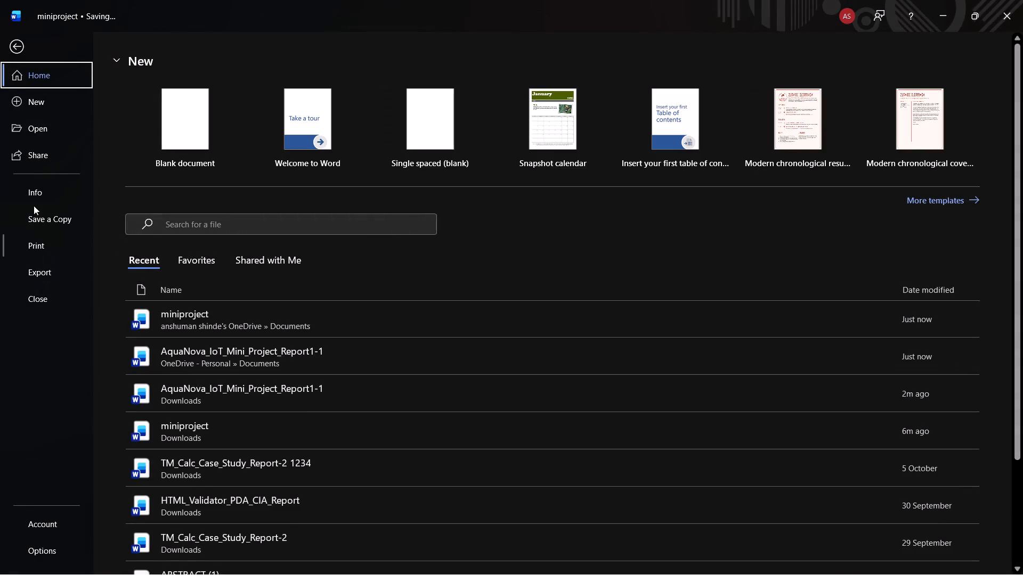
click(37, 217)
click(553, 182)
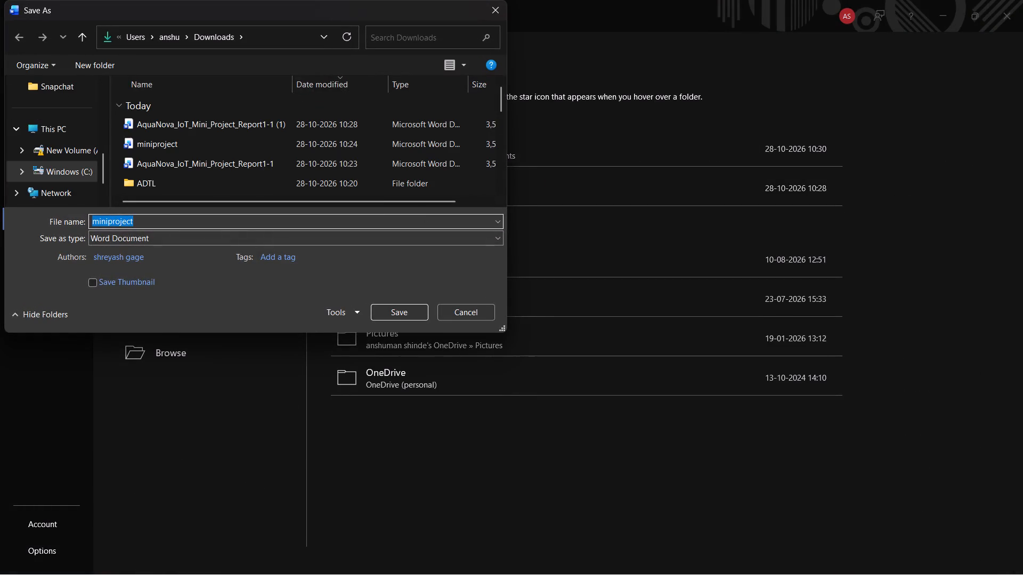
click(239, 223)
scroll(57, 142, down, 1)
scroll(57, 142, up, 4)
click(58, 145)
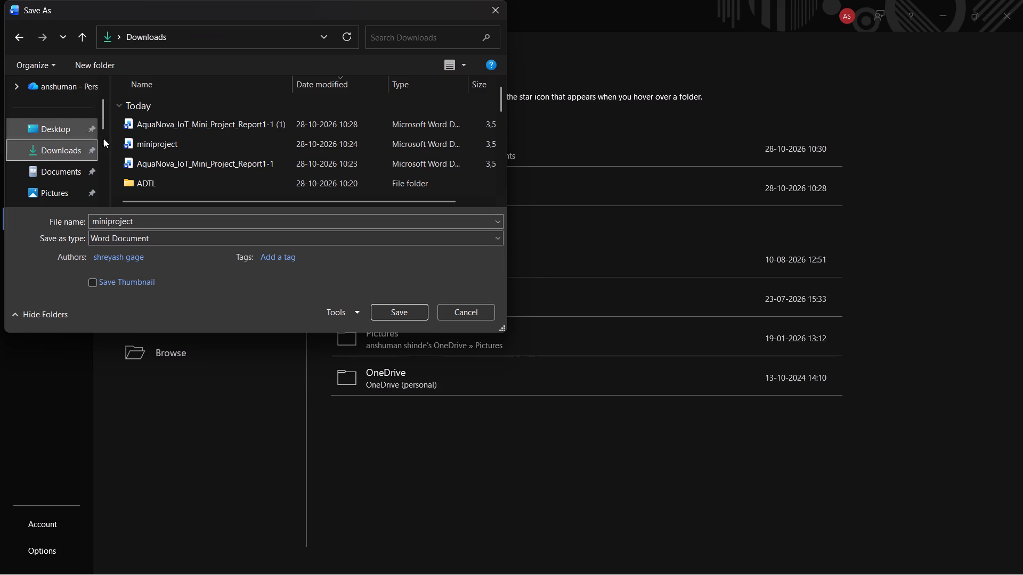
click(338, 244)
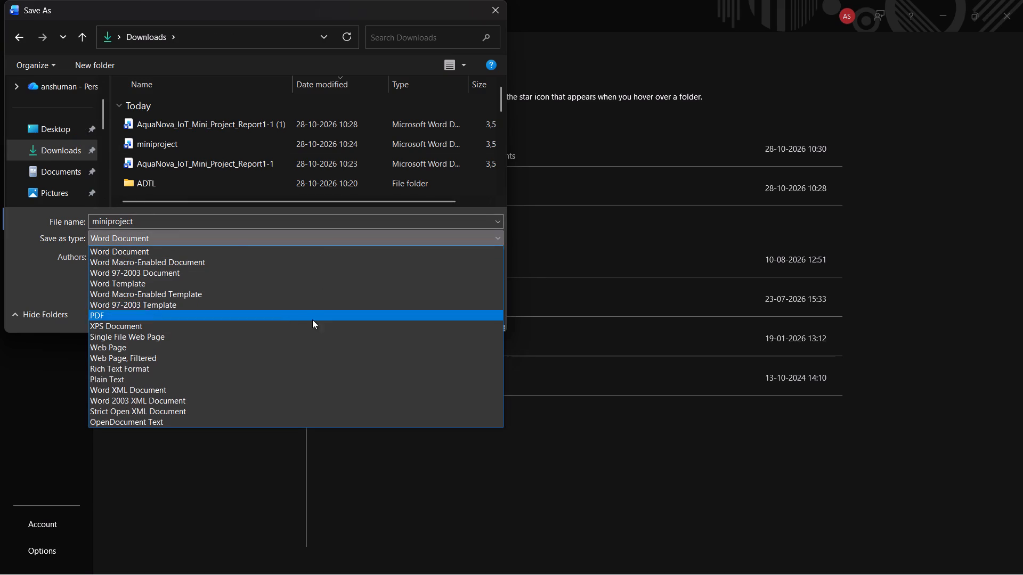
click(315, 308)
click(334, 237)
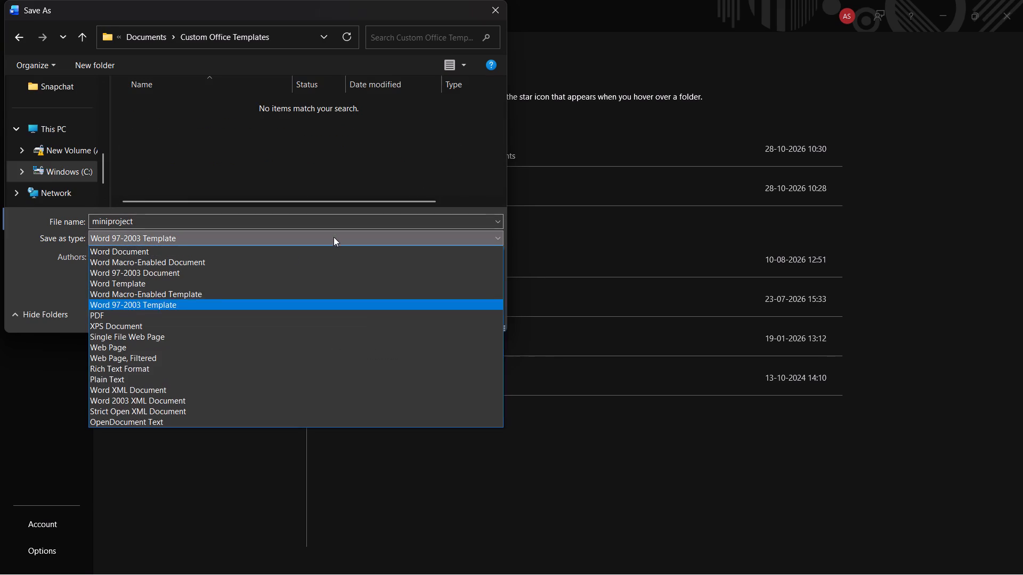
click(298, 310)
scroll(71, 153, up, 2)
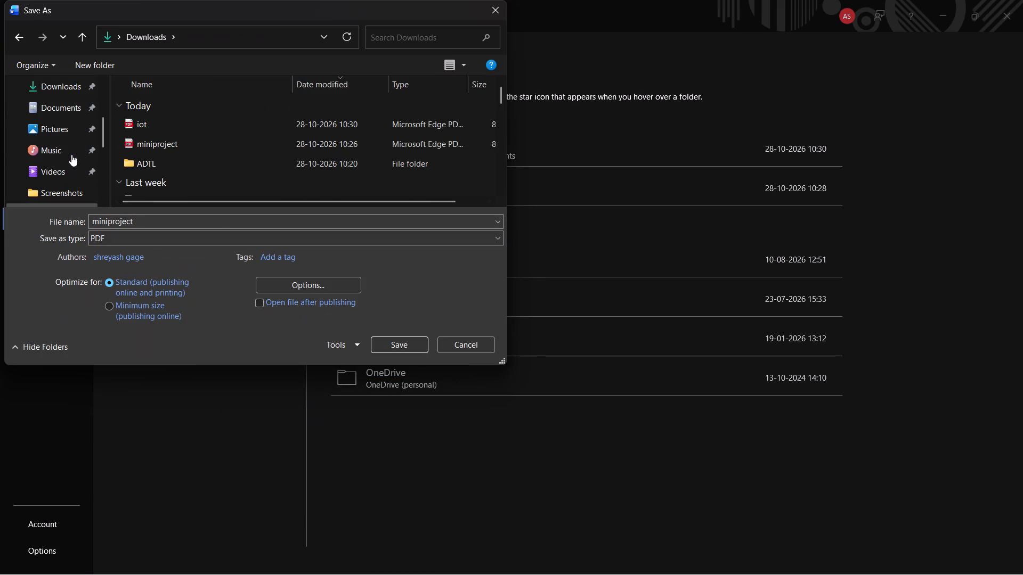
click(67, 76)
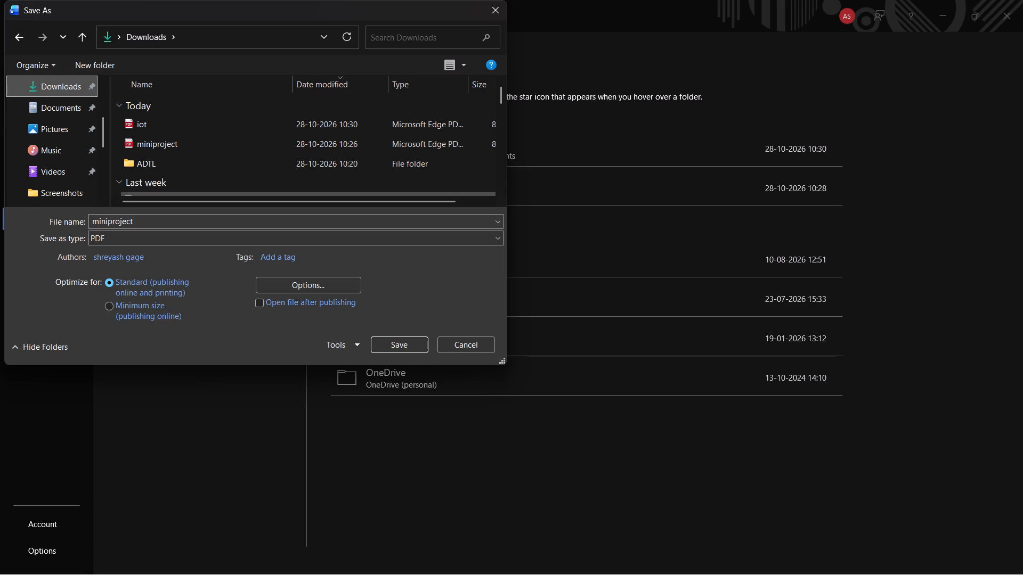
Name the PDF copy miniprojectfinel.
click(204, 220)
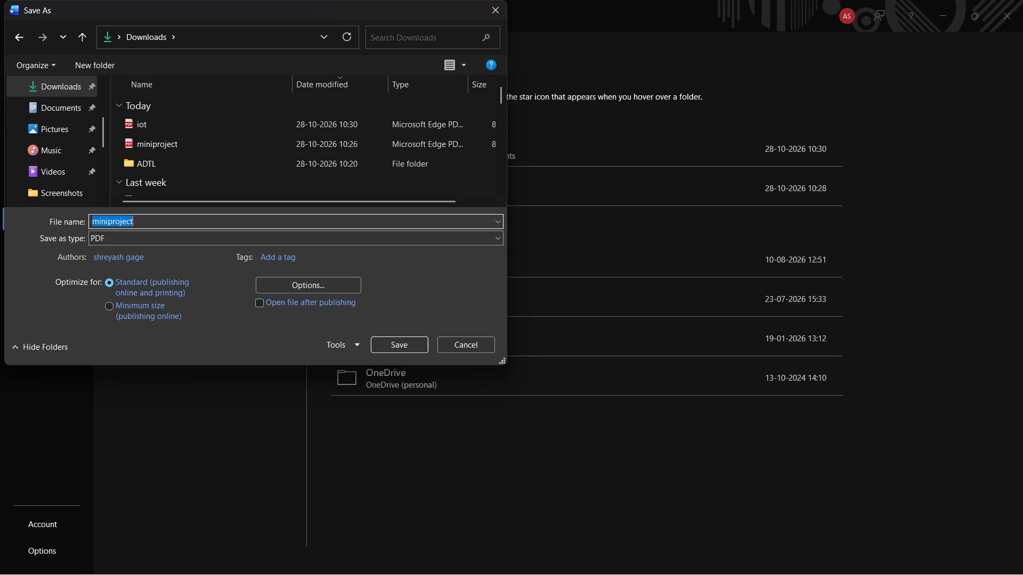
click(202, 219)
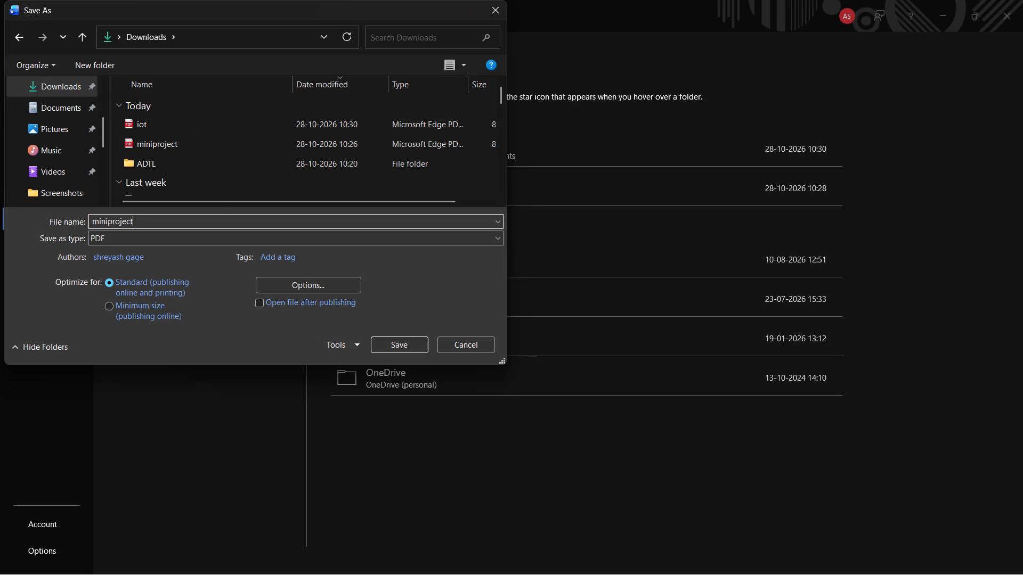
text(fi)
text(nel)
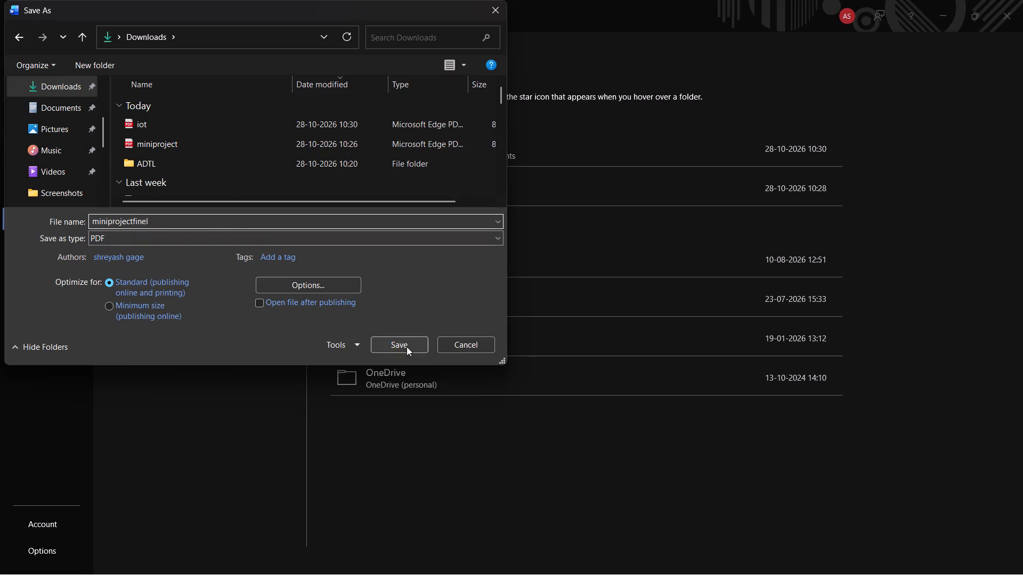
Save the PDF copy miniprojectfinel in the Downloads folder.
click(417, 342)
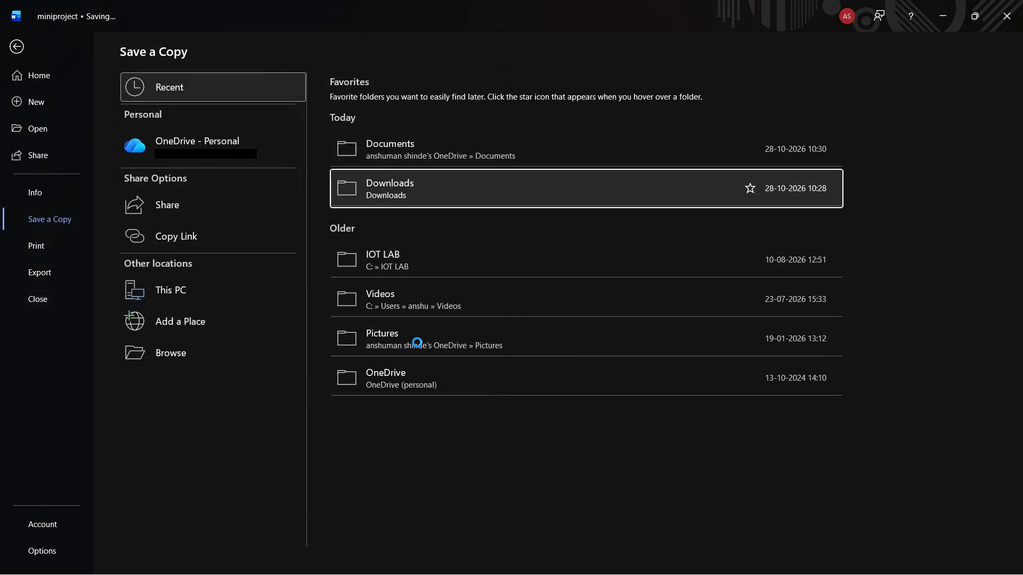
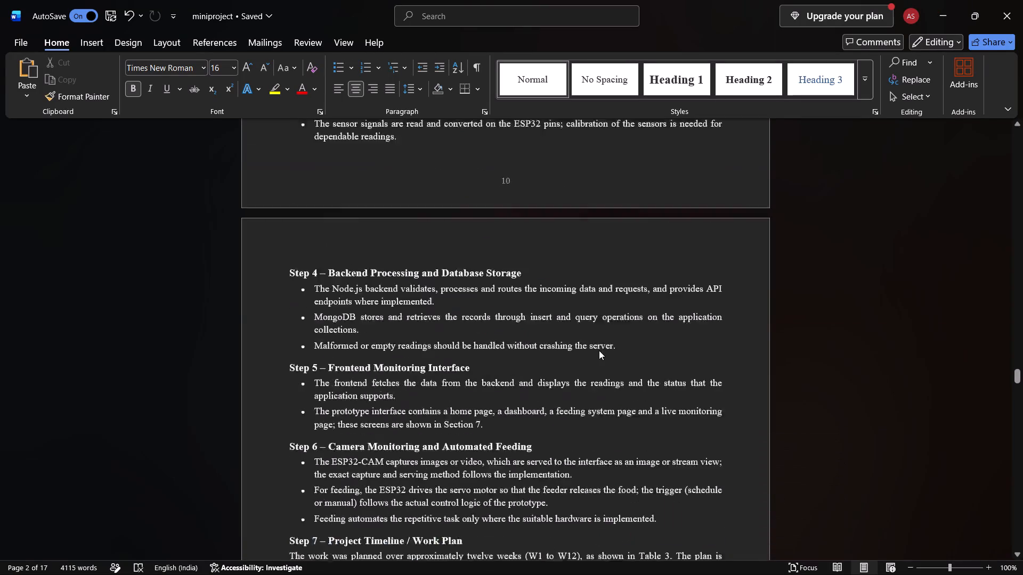
Return to the report's cover page and copy its "MINI PROJECT REPORT" heading line.
scroll(599, 350, up, 16)
drag(1022, 371, 1022, 63)
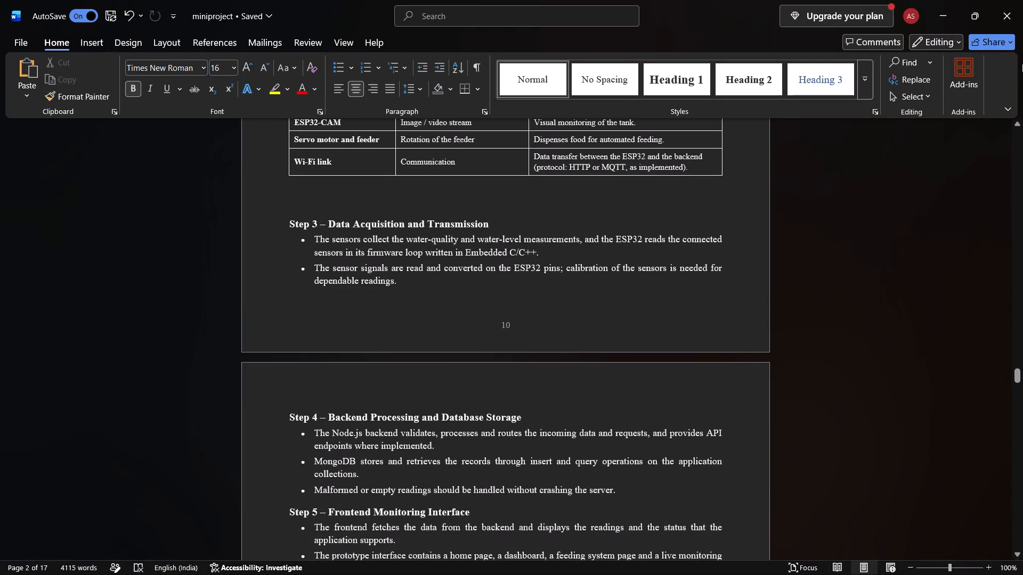
drag(1022, 63, 1022, 60)
drag(1014, 367, 1022, 34)
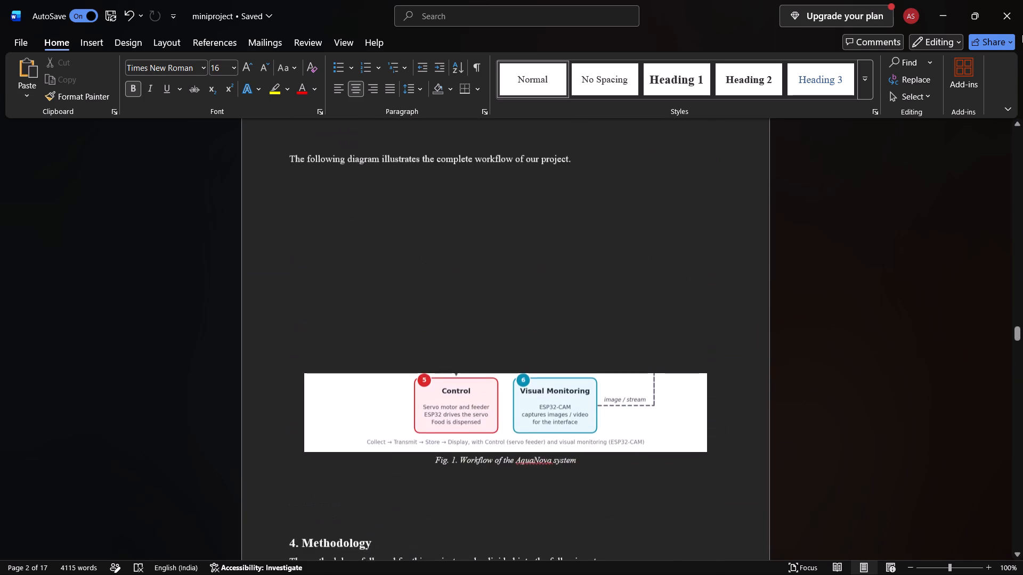
drag(1022, 34, 1022, 14)
drag(1013, 331, 1012, 257)
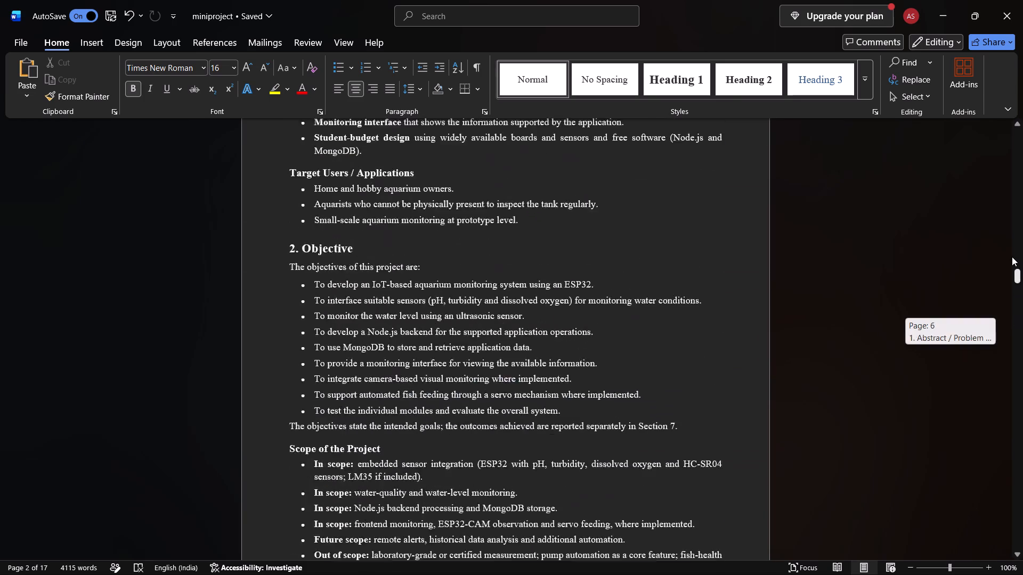
drag(1012, 257, 1000, 104)
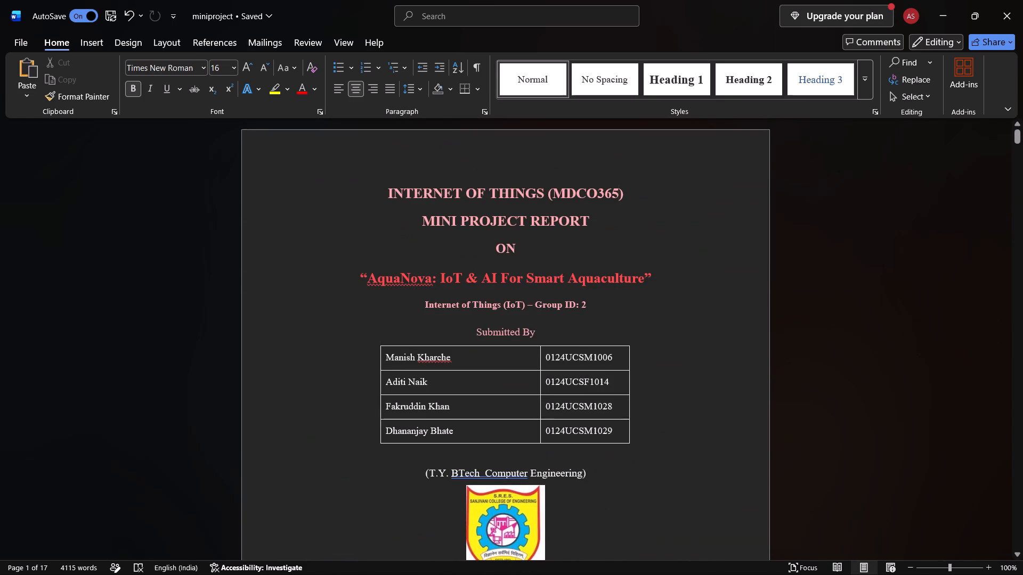
drag(592, 222, 459, 212)
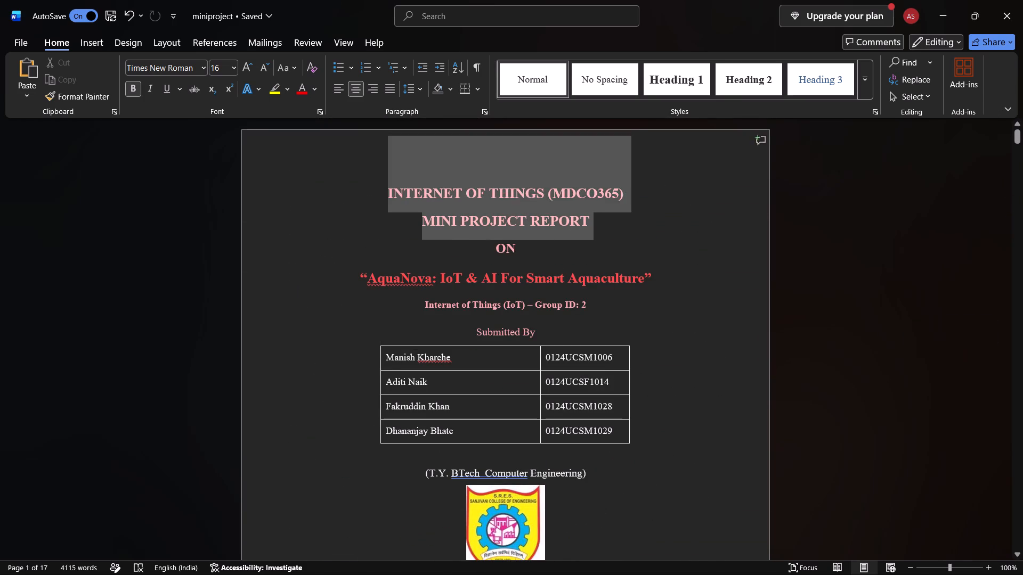
drag(459, 212, 435, 213)
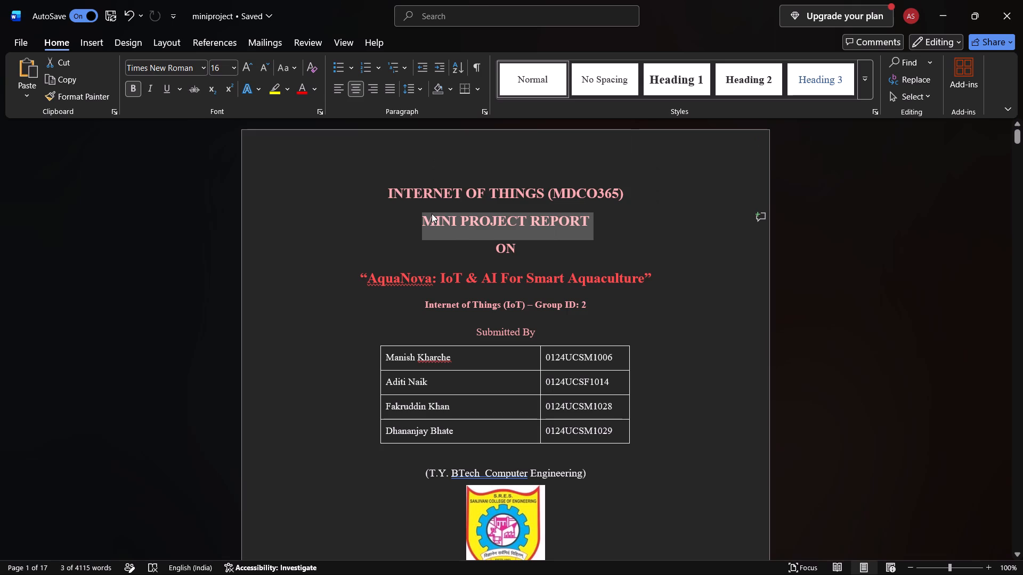
key(ctrl+c)
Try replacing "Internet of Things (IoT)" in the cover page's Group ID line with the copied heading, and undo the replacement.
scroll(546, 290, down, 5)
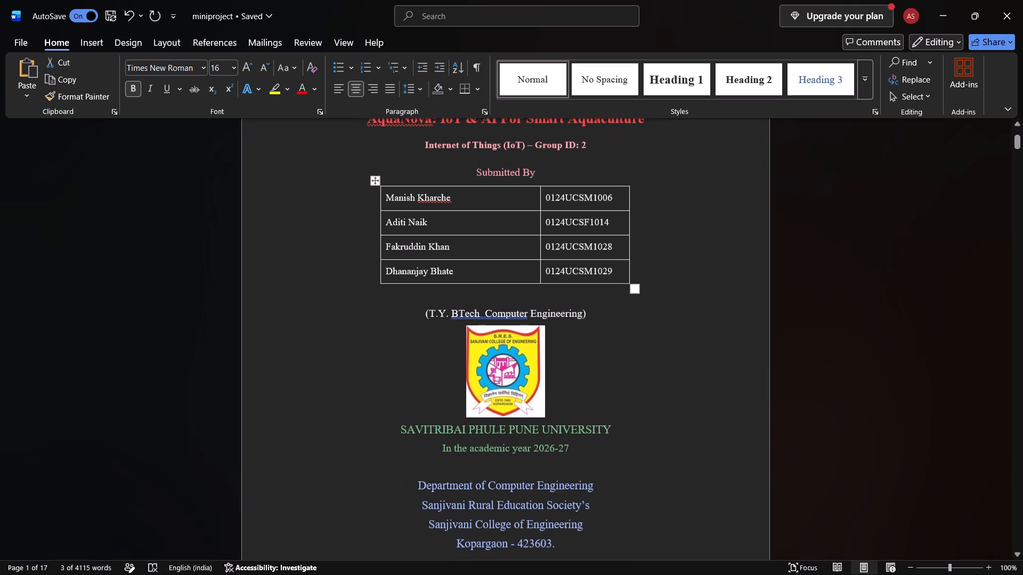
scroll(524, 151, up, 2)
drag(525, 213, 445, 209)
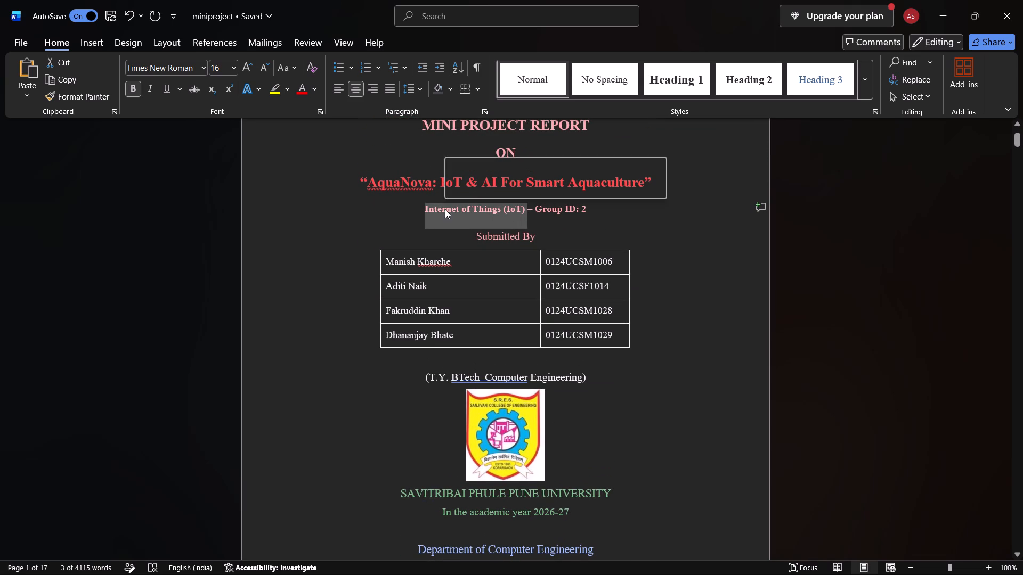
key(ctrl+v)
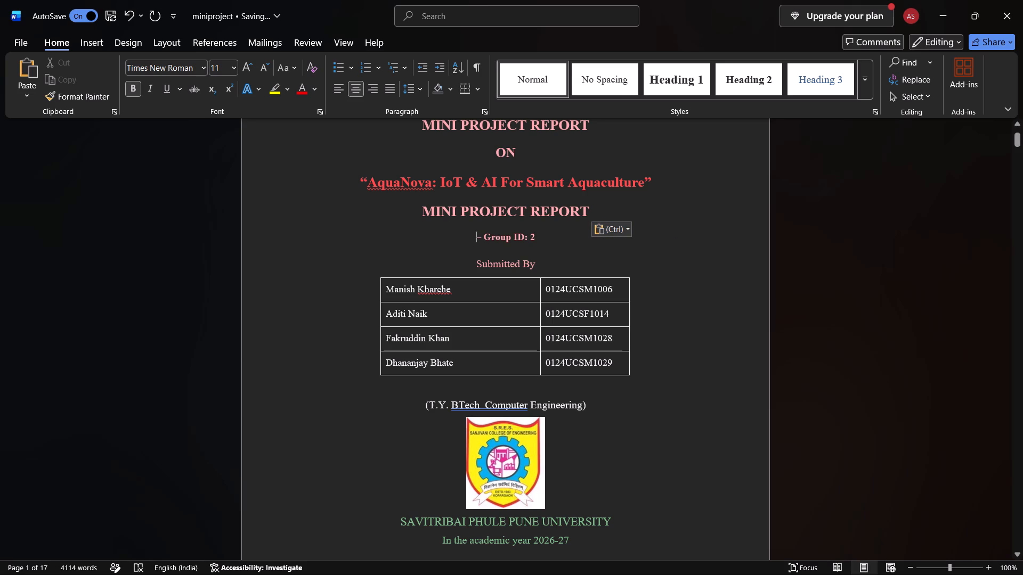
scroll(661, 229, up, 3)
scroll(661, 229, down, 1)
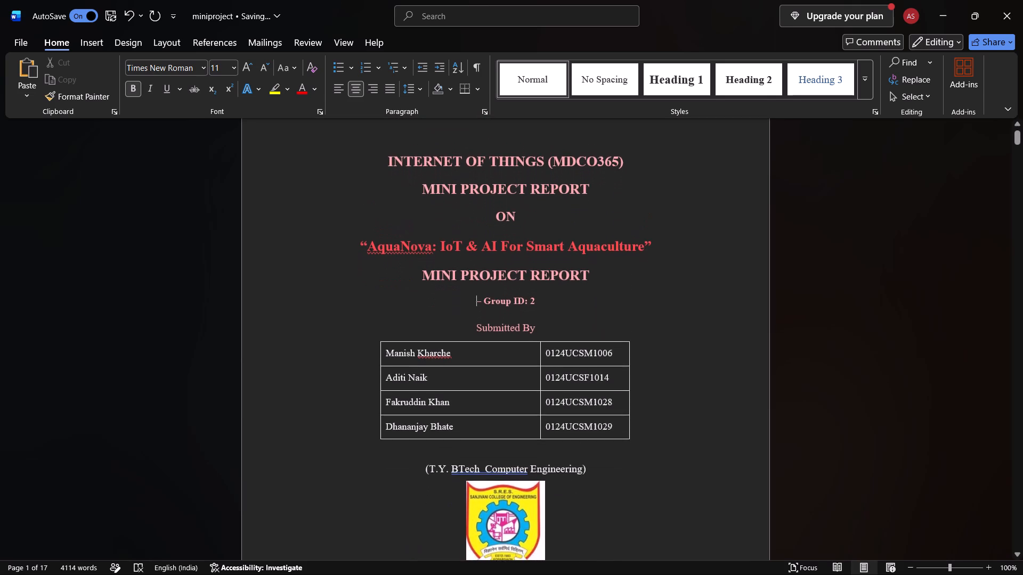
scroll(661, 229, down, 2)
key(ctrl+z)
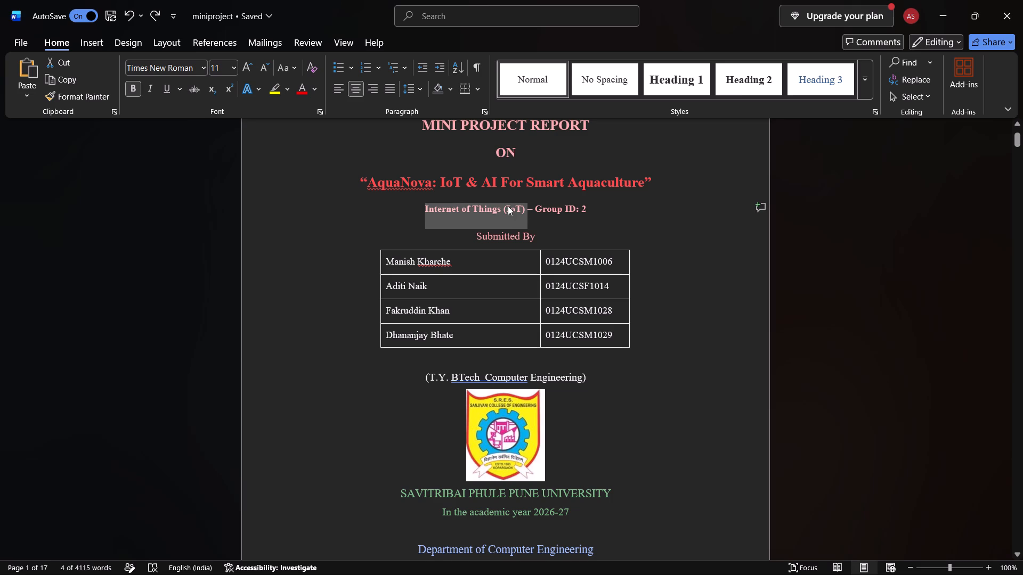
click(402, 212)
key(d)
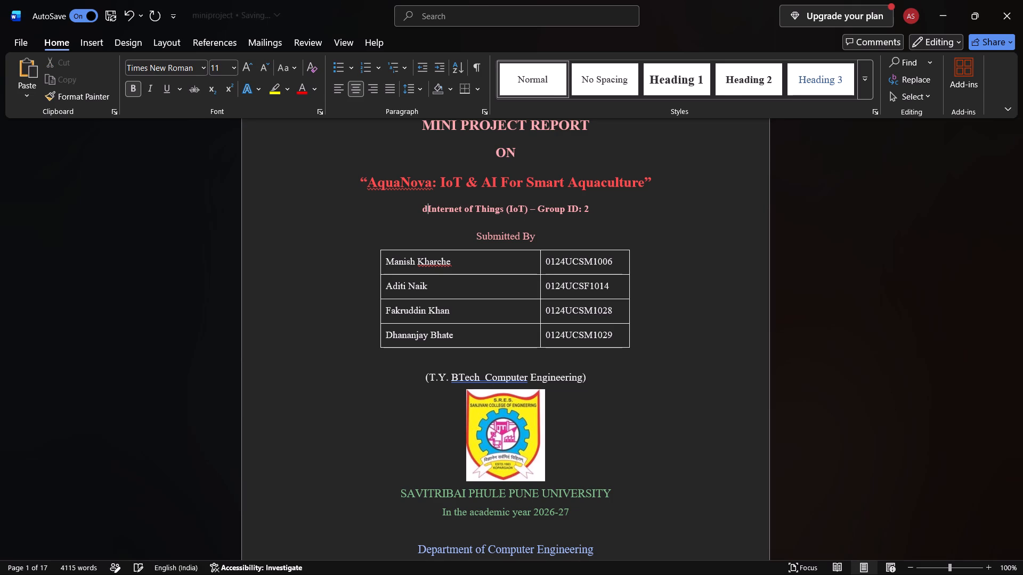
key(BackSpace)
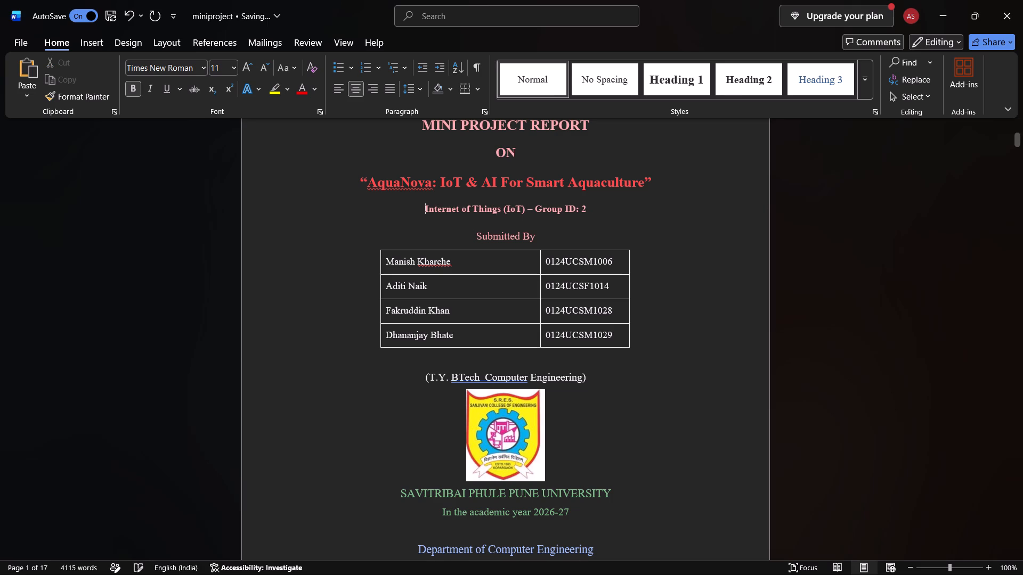
Replace "Internet of Things (IoT)" before the Group ID on the cover page with the copied "MINI PROJECT REPORT" text.
scroll(493, 210, up, 1)
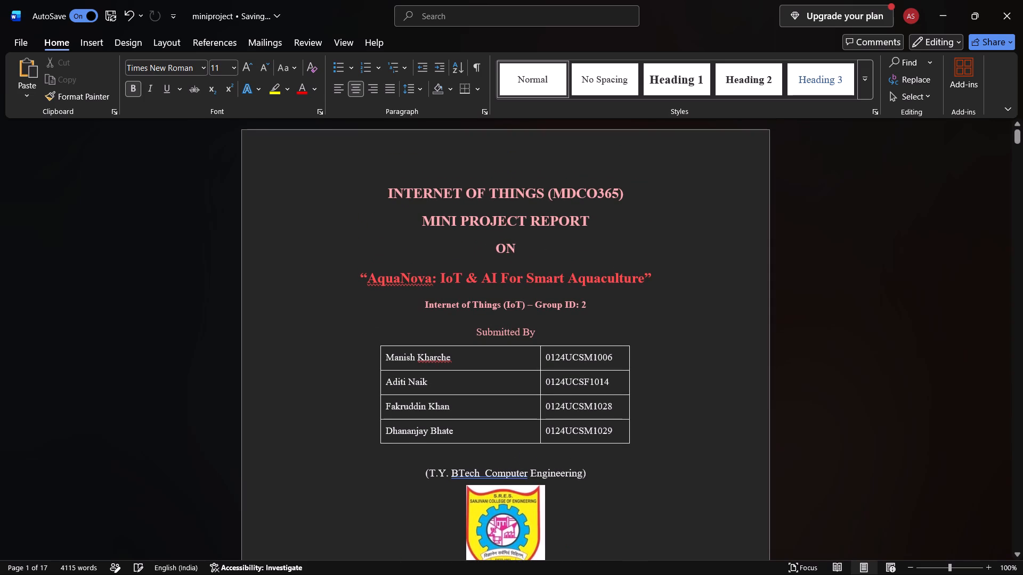
drag(523, 303, 464, 298)
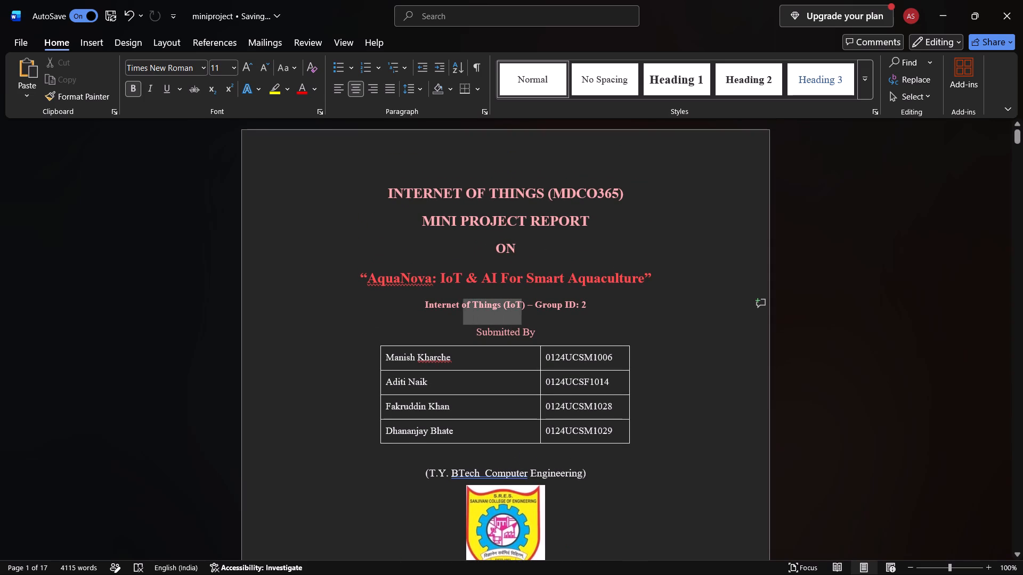
drag(464, 298, 483, 303)
click(585, 227)
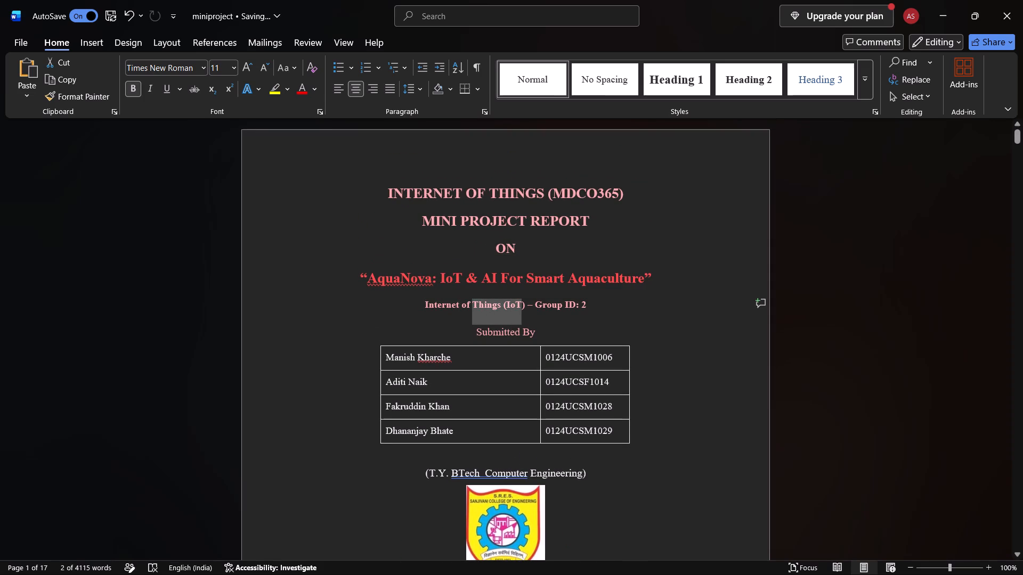
drag(525, 306, 469, 306)
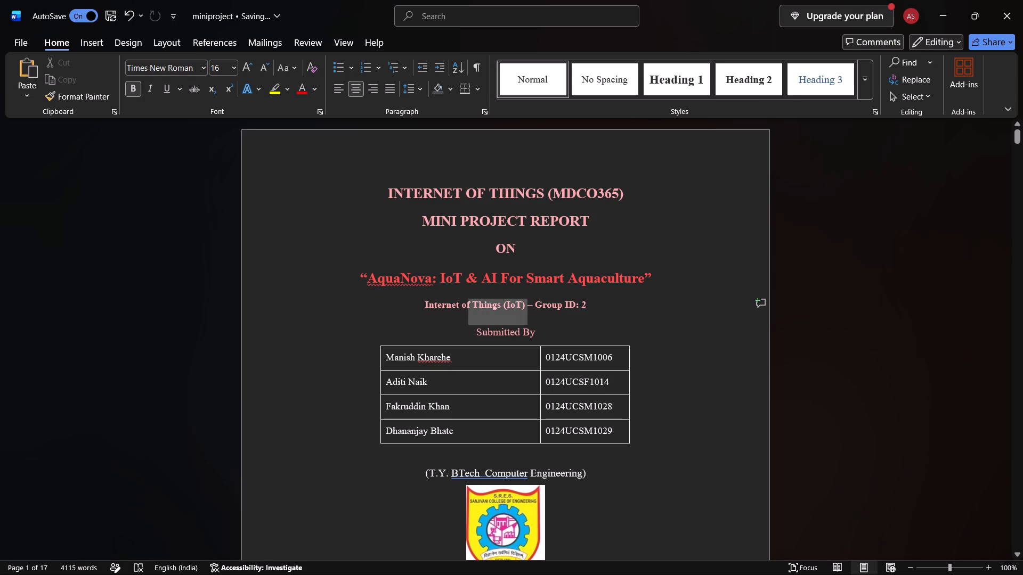
drag(469, 306, 421, 309)
key(ctrl+v)
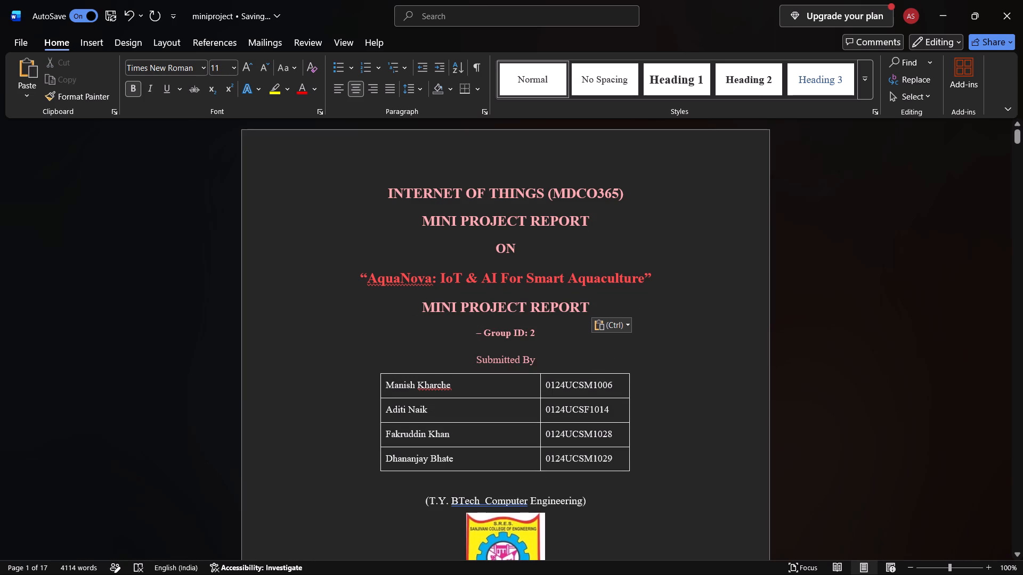
Set the font size of the pasted "MINI PROJECT REPORT" line below the project title to 11.
triple_click(467, 303)
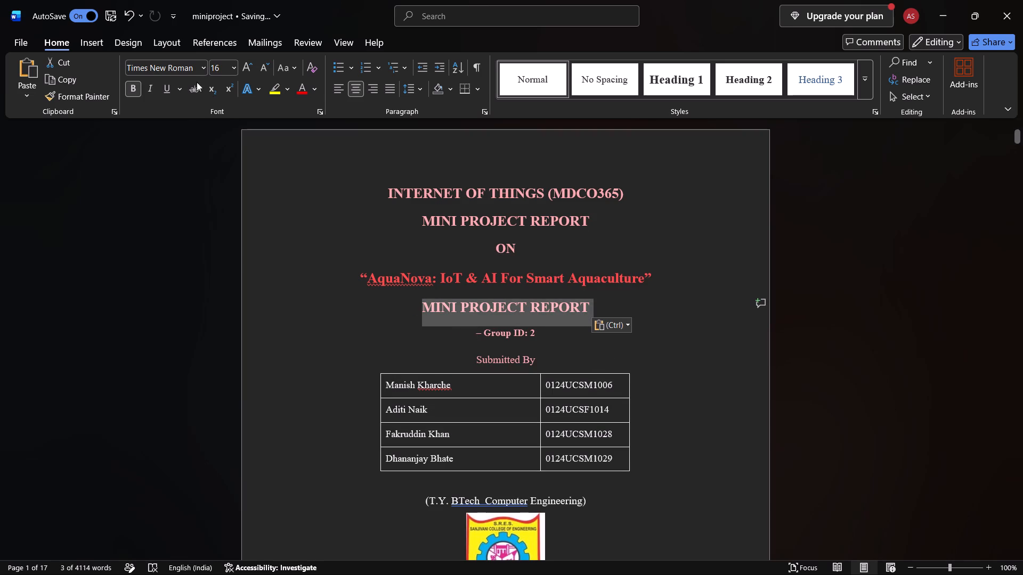
click(232, 67)
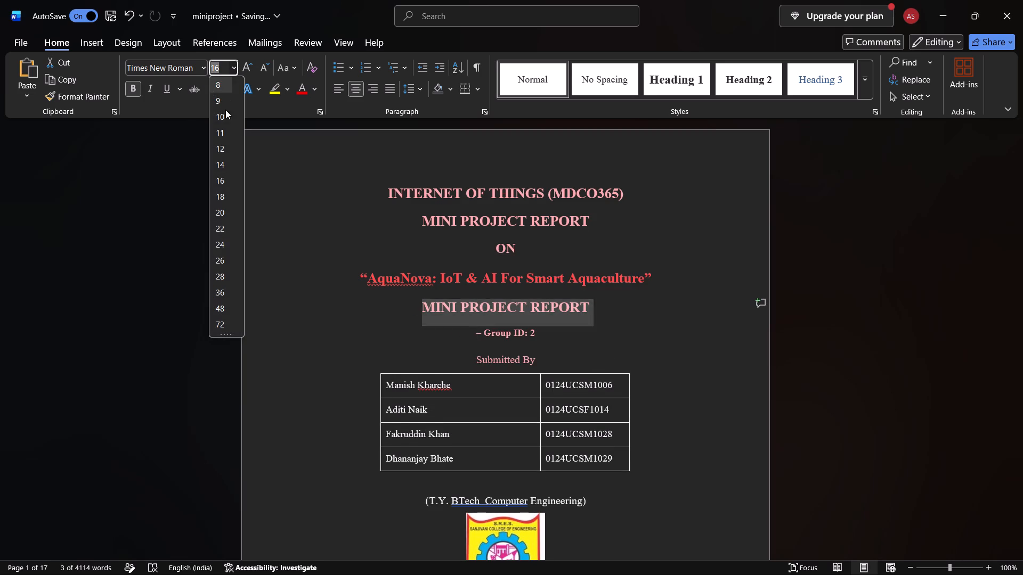
click(223, 129)
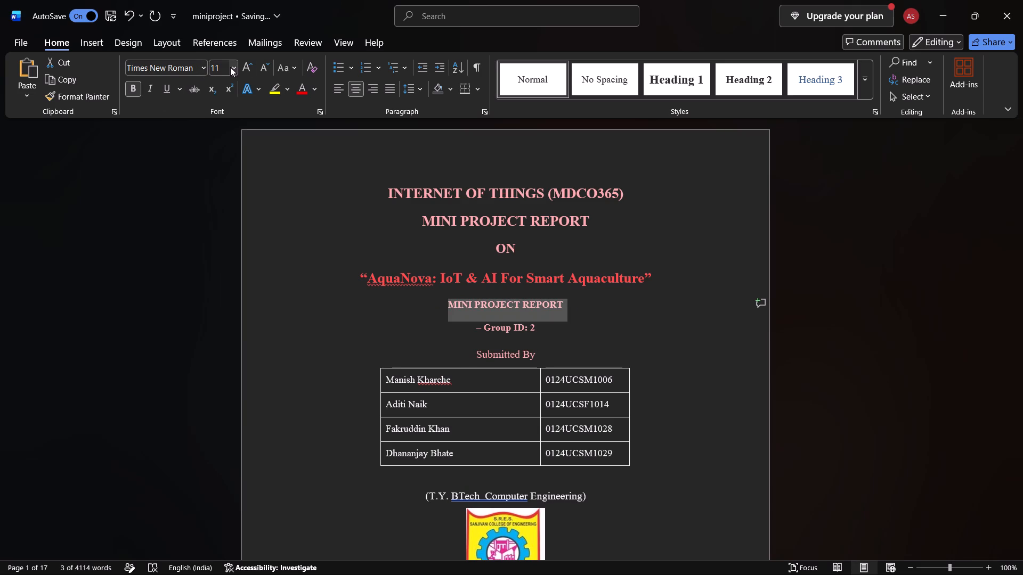
click(582, 307)
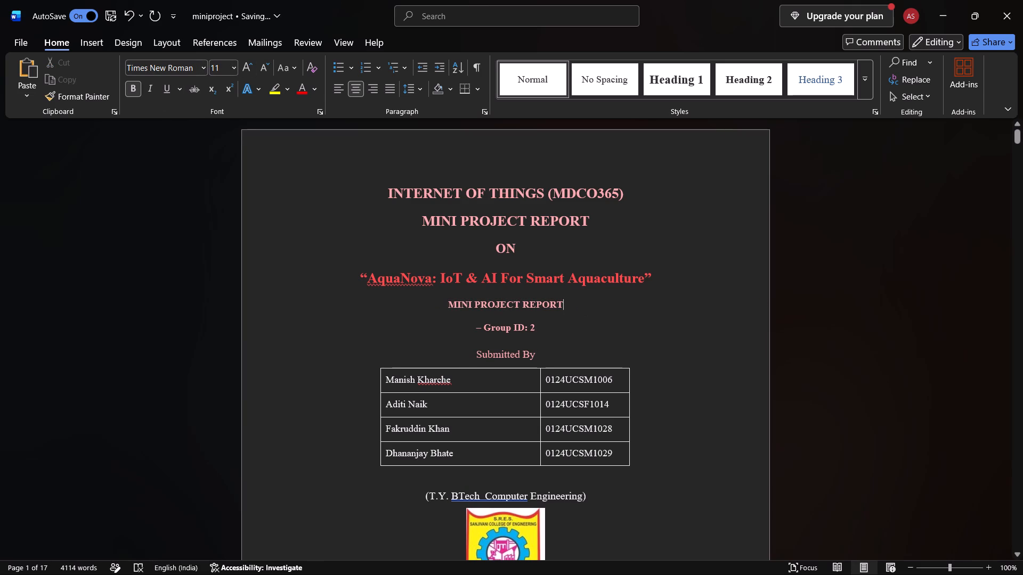
Join the Group ID line to the pasted text, separated by a space, so it reads "MINI PROJECT REPORT – Group ID: 2".
click(474, 326)
key(BackSpace)
key(BackSpace)
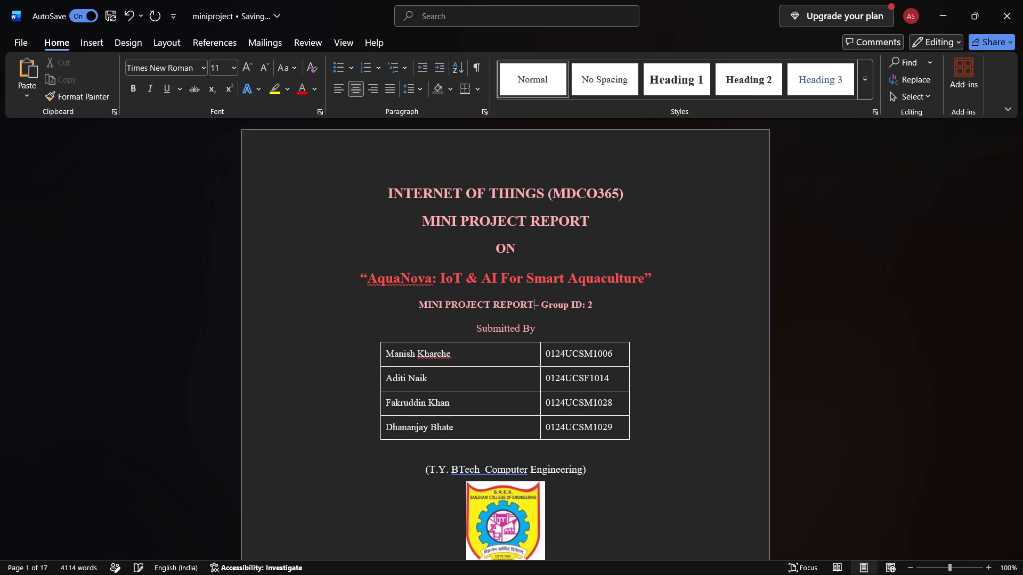
key(space)
key(space)
key(BackSpace)
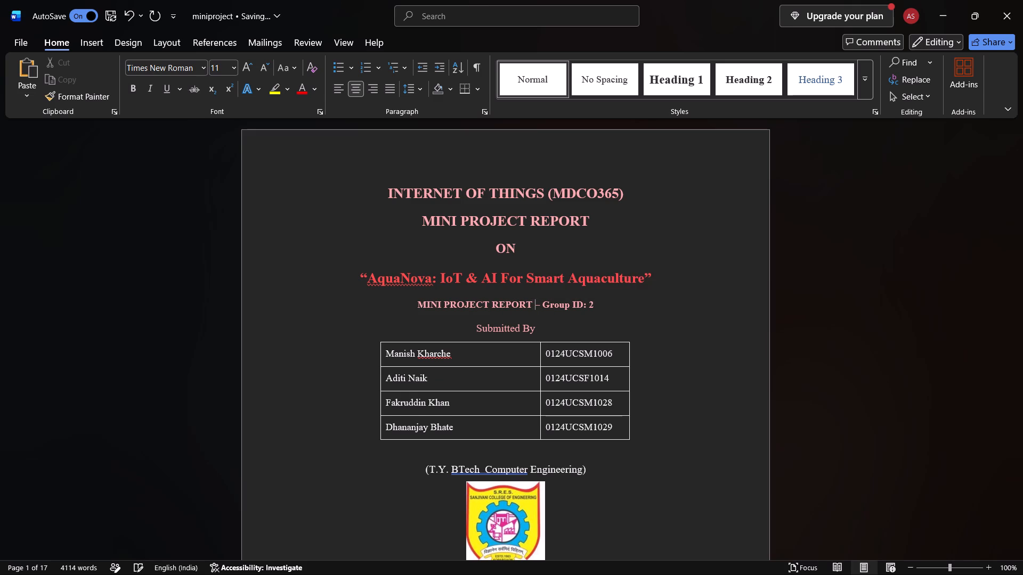
click(876, 315)
Remove the Group ID line's centred alignment and pad its start with spaces until it sits centred below the project title.
click(416, 307)
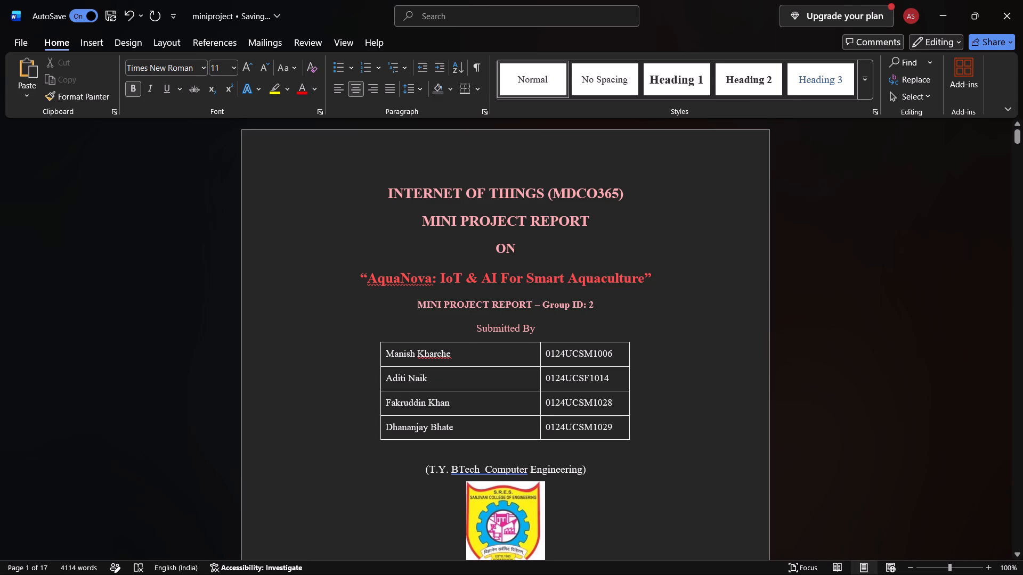
key(BackSpace)
key(space)
key(space)
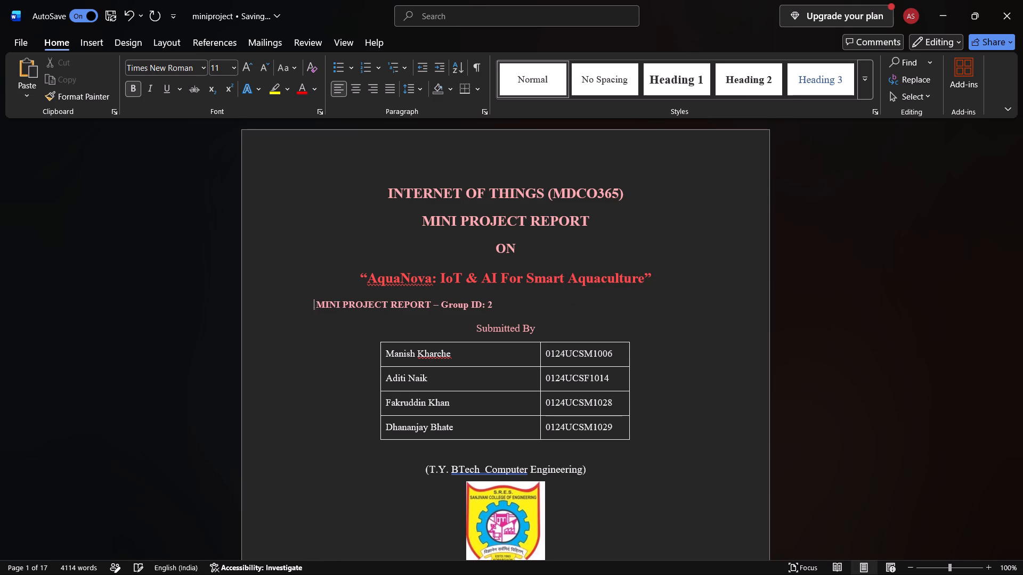
key(space)
key(space)
key(space)
key(space)
key(space)
key(space)
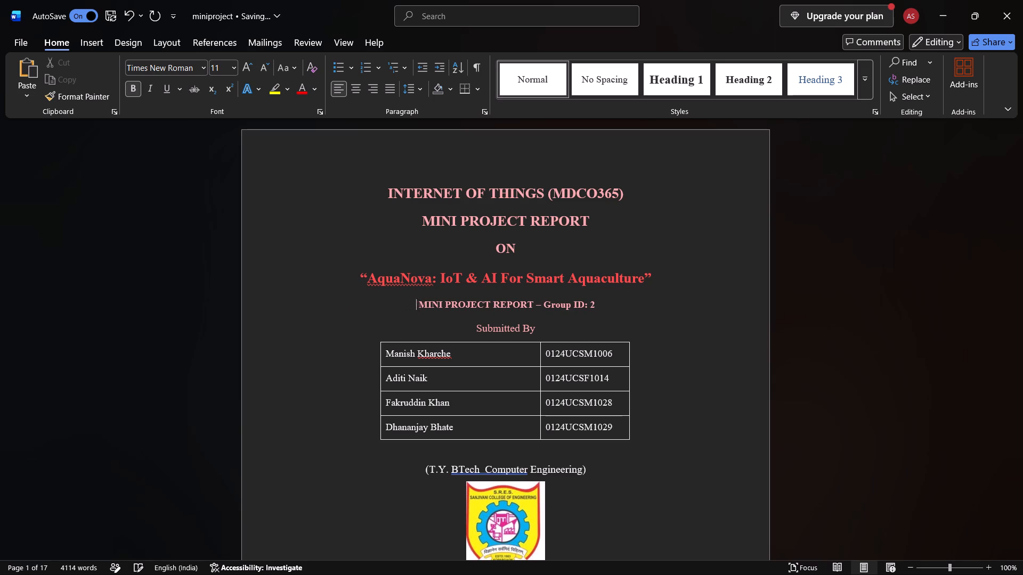
click(810, 282)
Review the cover page and the certificate page for remaining wording that needs correcting.
scroll(864, 360, down, 1)
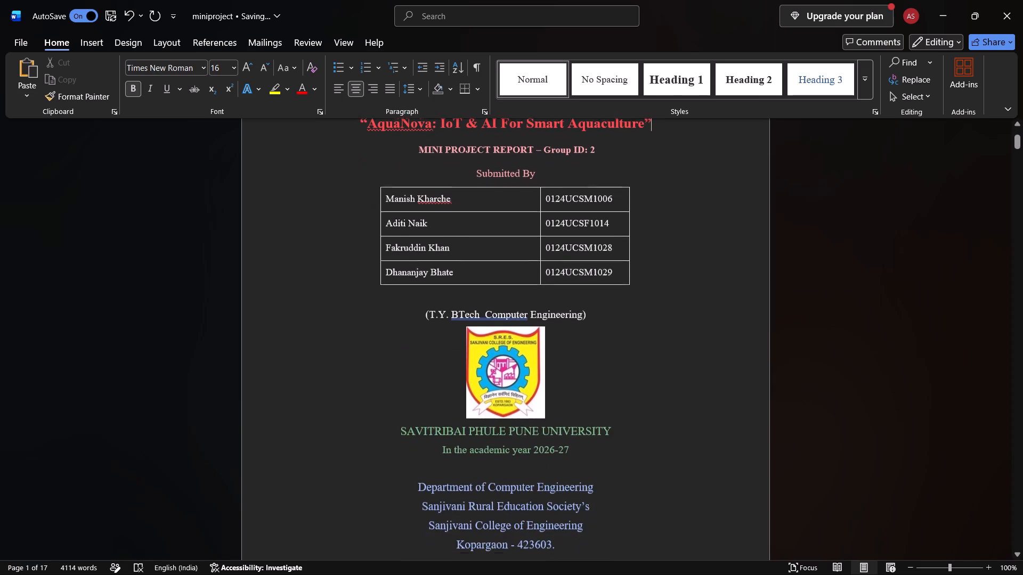
scroll(864, 360, down, 1)
scroll(864, 360, up, 2)
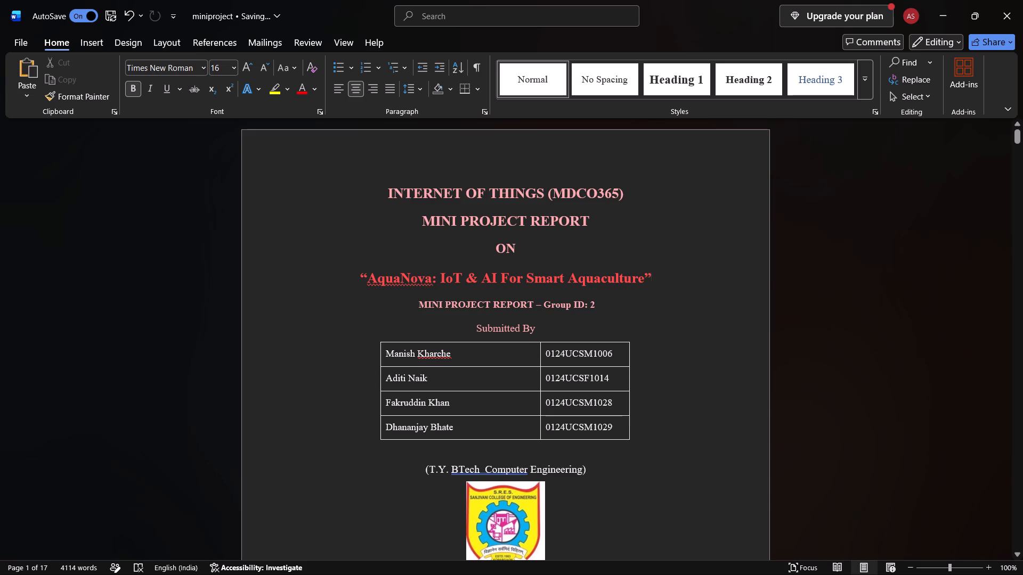
scroll(794, 314, down, 3)
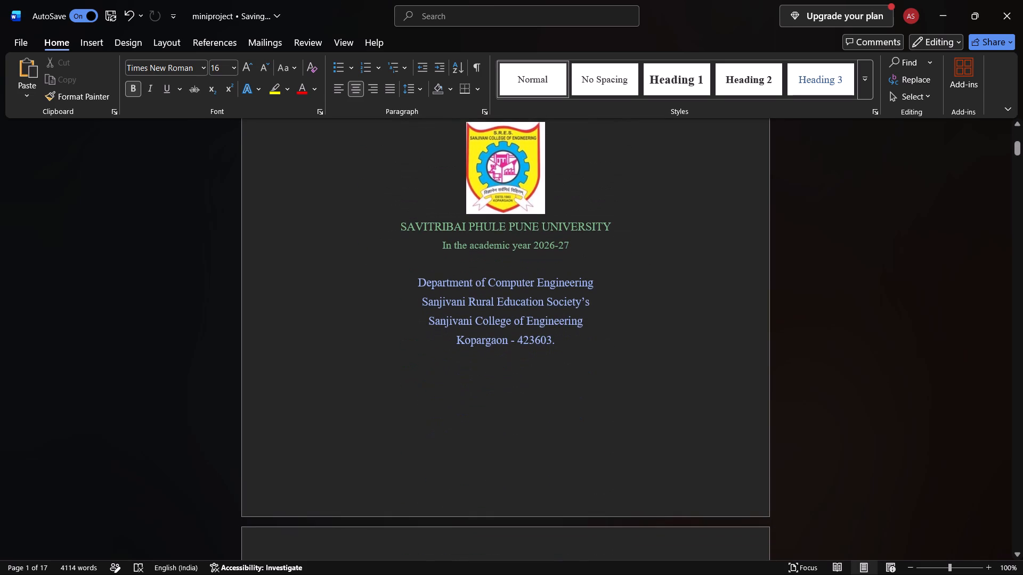
scroll(794, 314, down, 1)
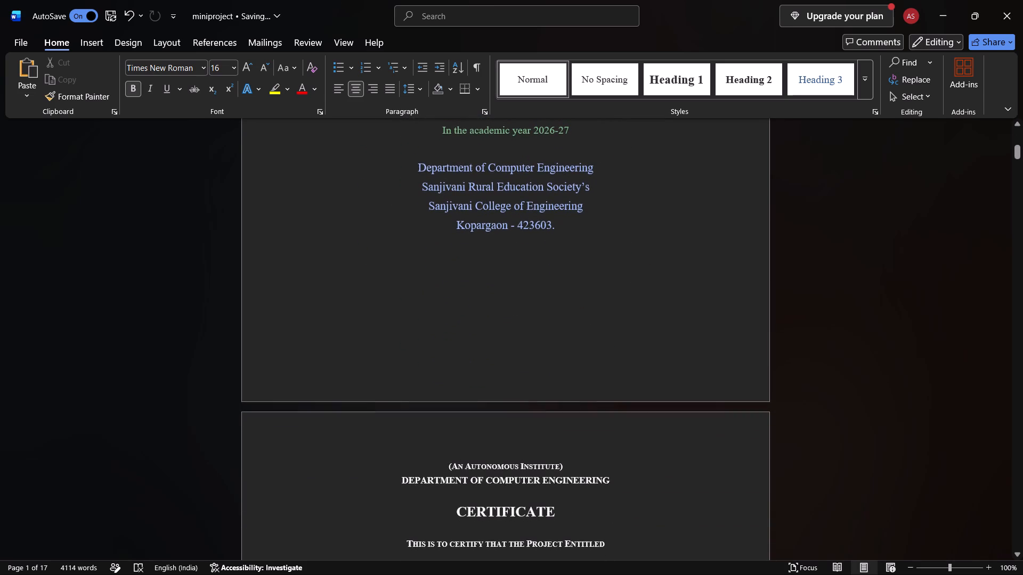
scroll(794, 314, down, 1)
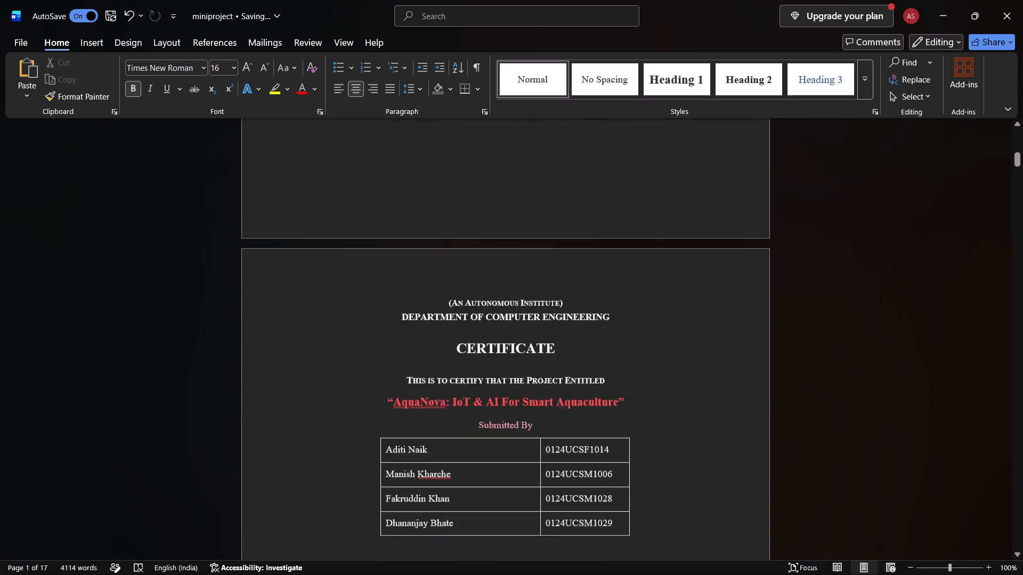
scroll(794, 314, down, 1)
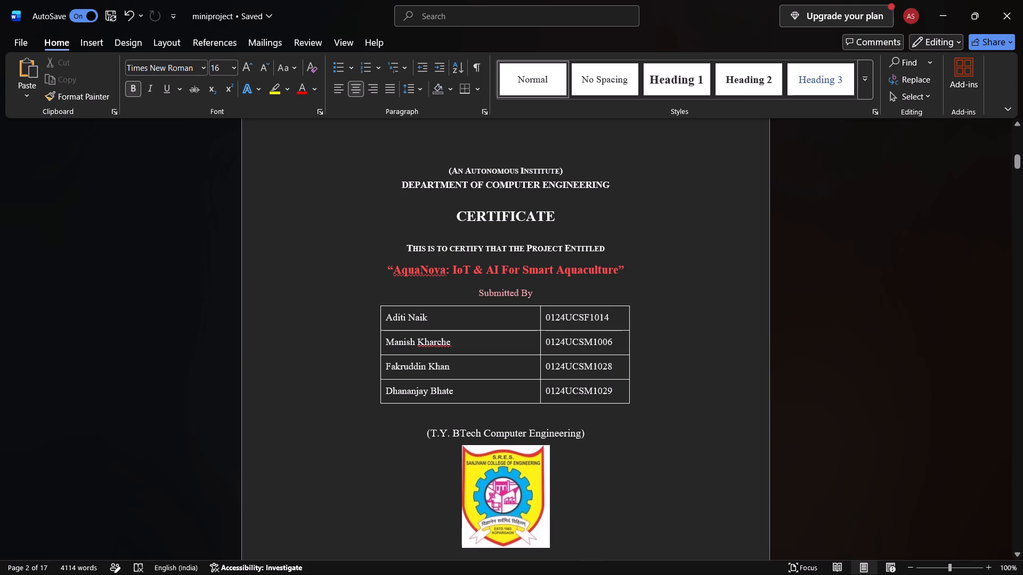
scroll(794, 314, down, 1)
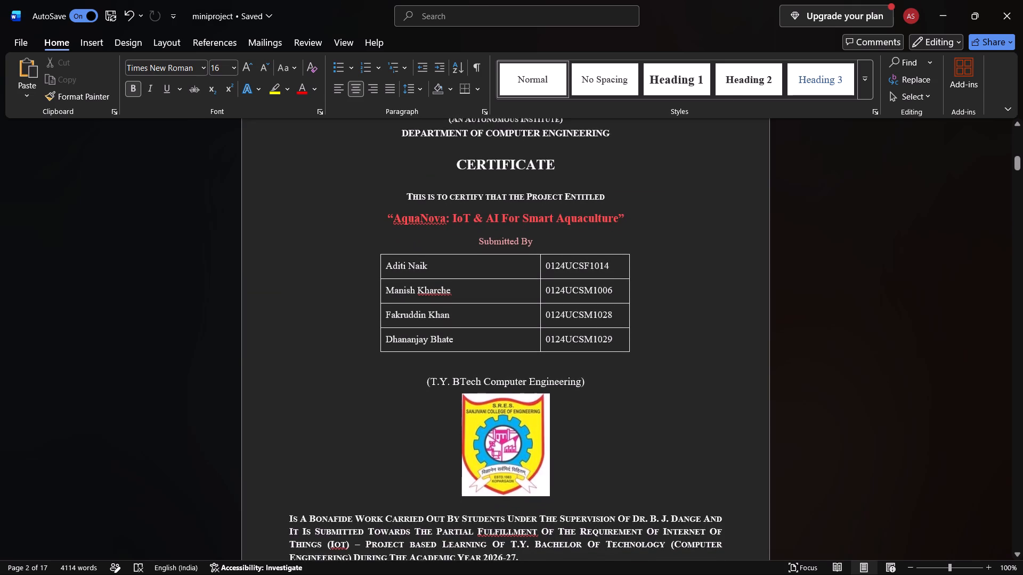
scroll(794, 314, down, 1)
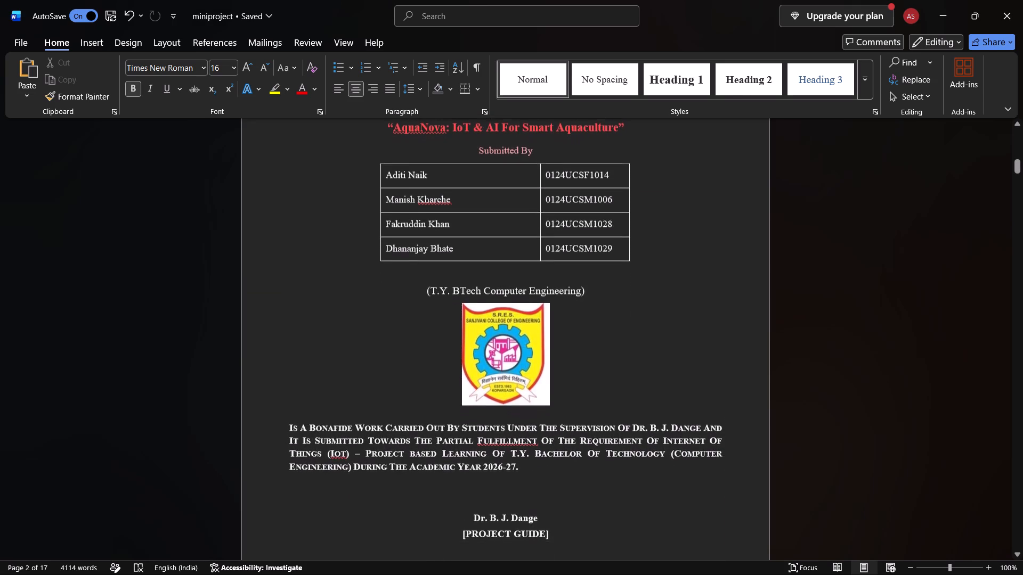
scroll(794, 314, down, 3)
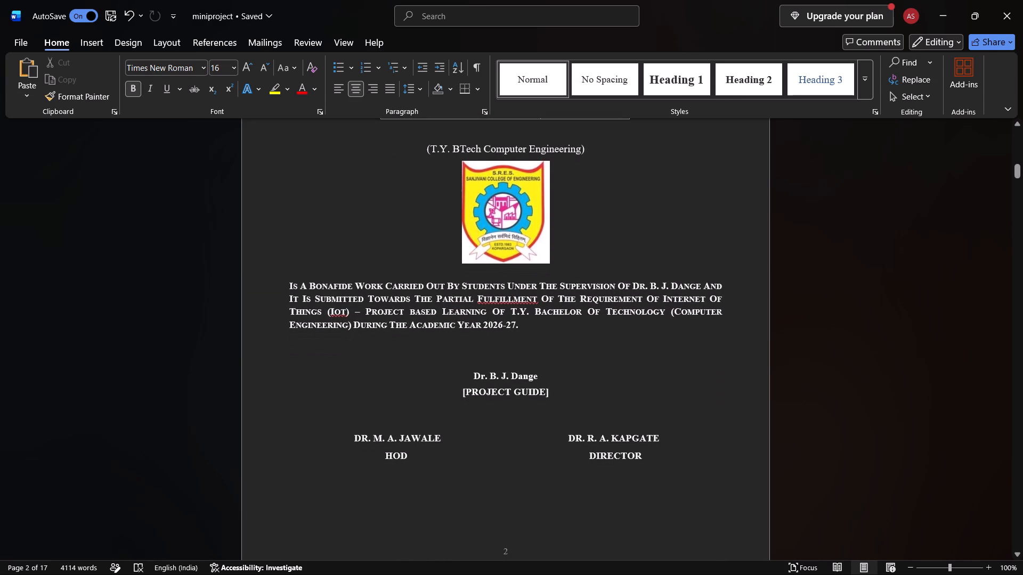
scroll(794, 314, down, 1)
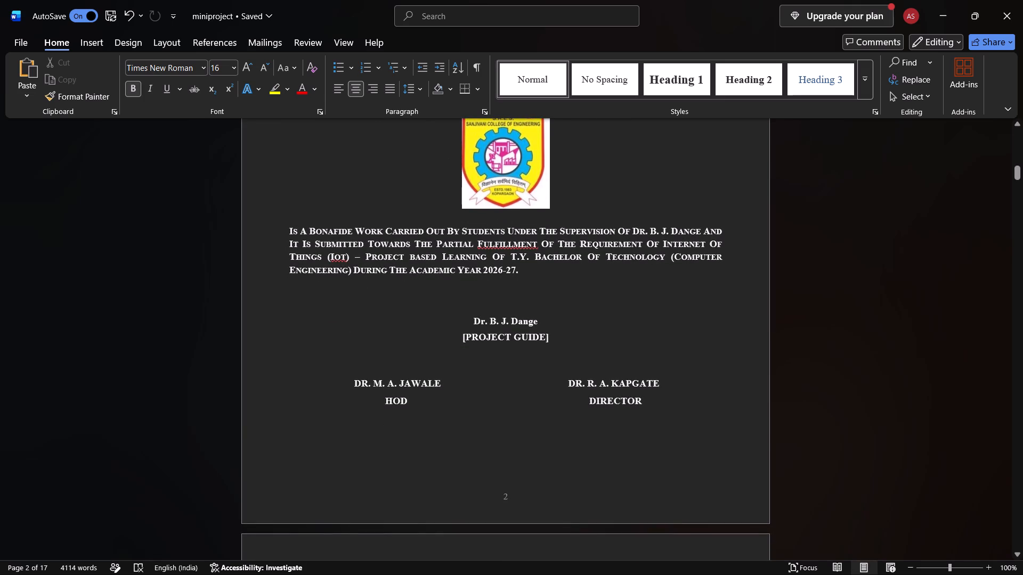
scroll(794, 314, up, 1)
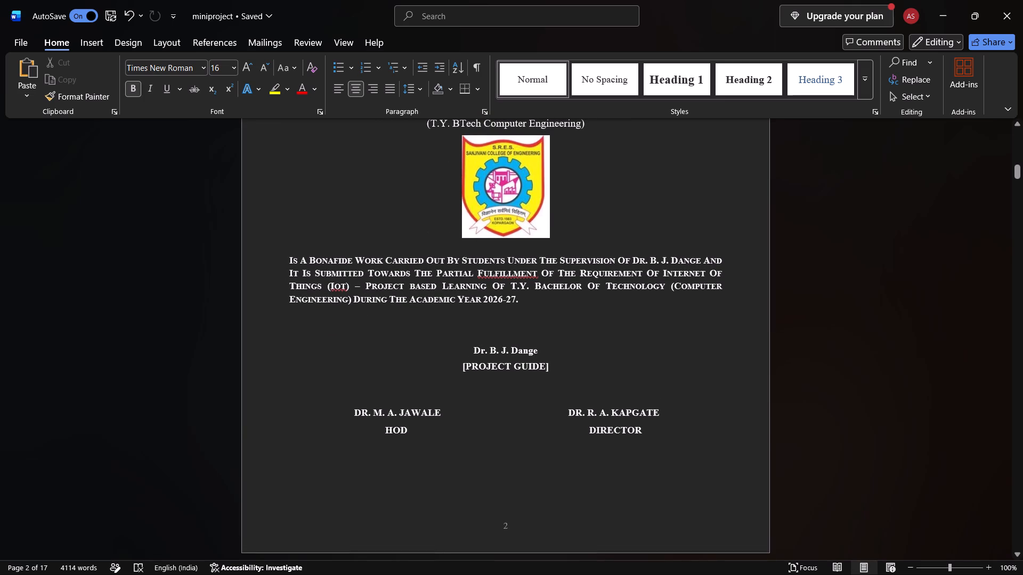
Copy the "MINI PROJECT REPORT" text from the Group ID line on the cover page.
drag(663, 275, 697, 273)
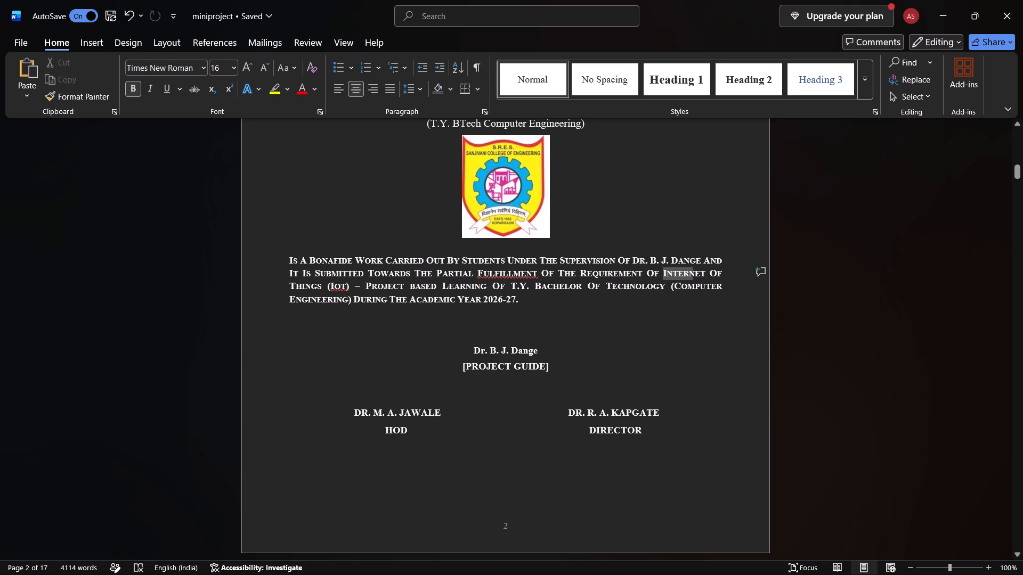
drag(697, 273, 366, 282)
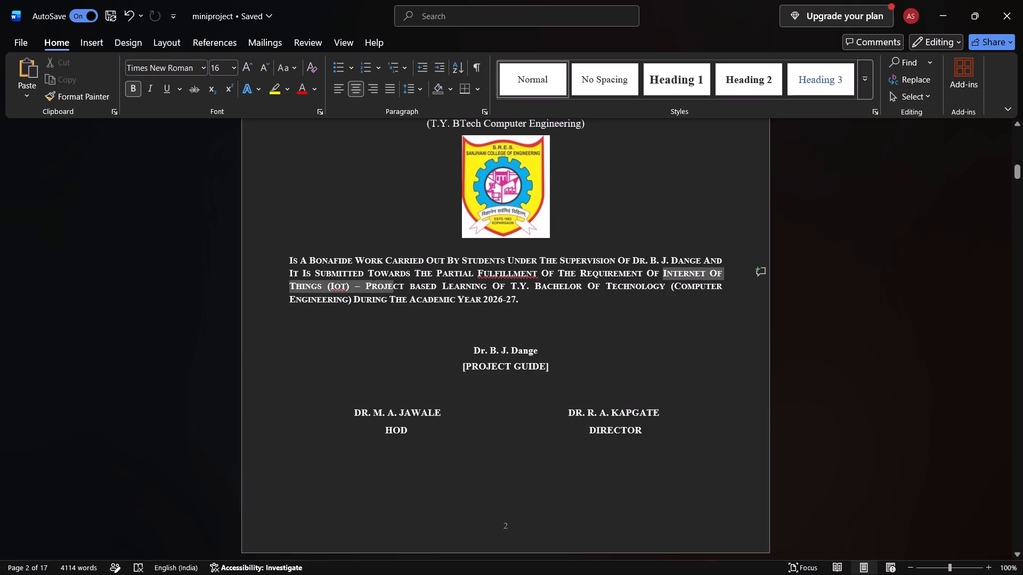
drag(366, 282, 350, 283)
scroll(350, 283, up, 1)
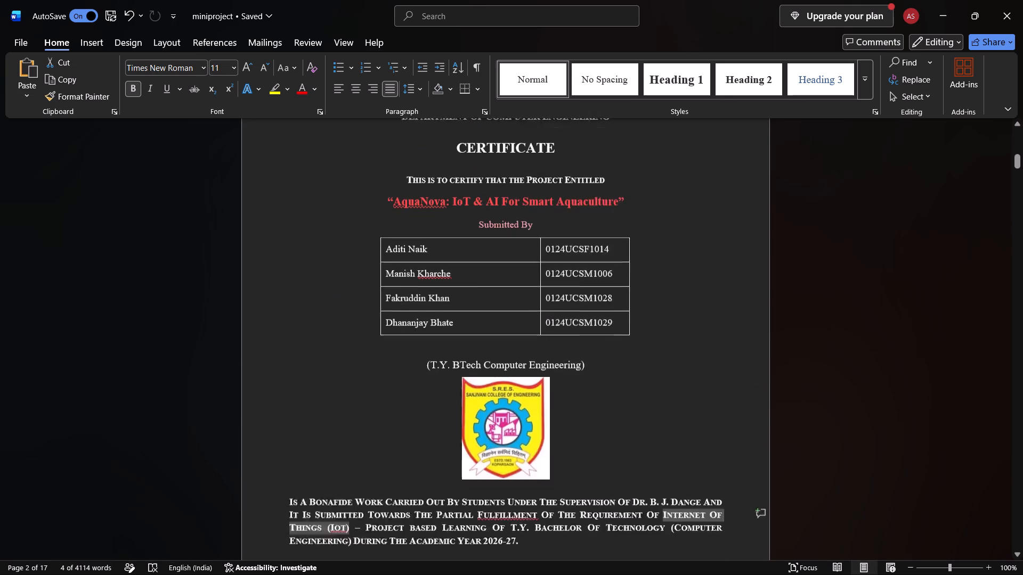
scroll(350, 283, up, 1)
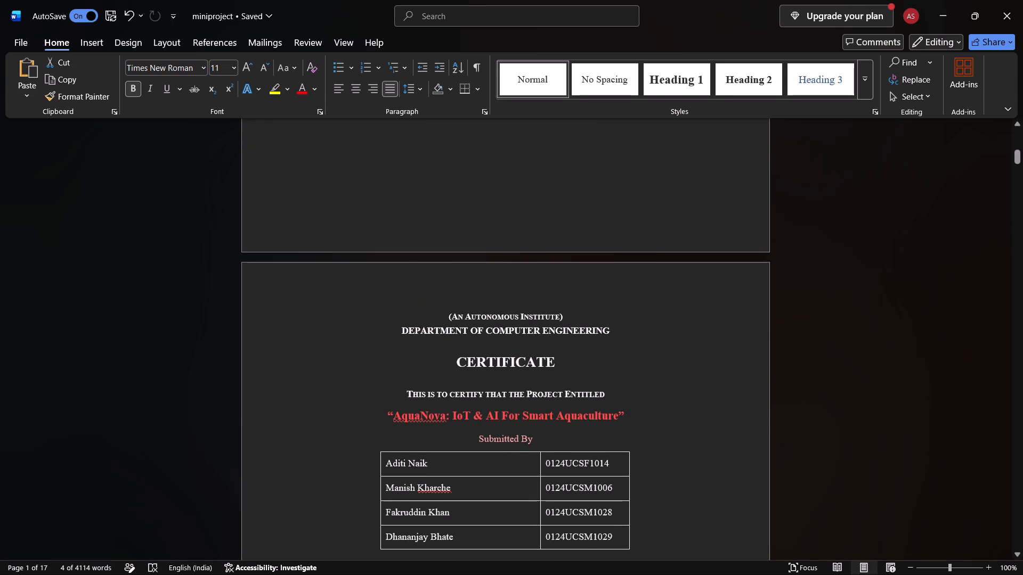
scroll(390, 365, up, 3)
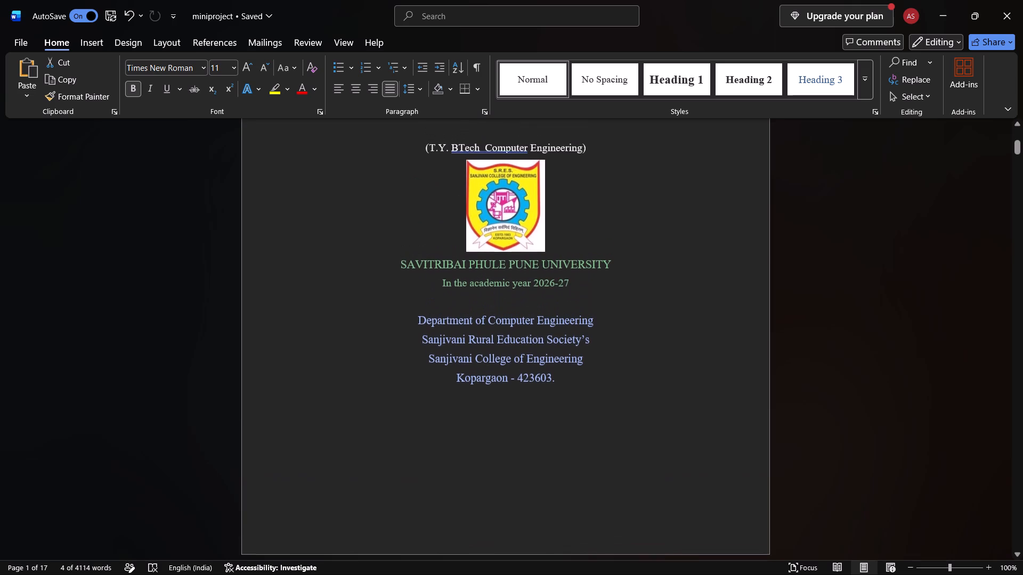
scroll(411, 333, up, 2)
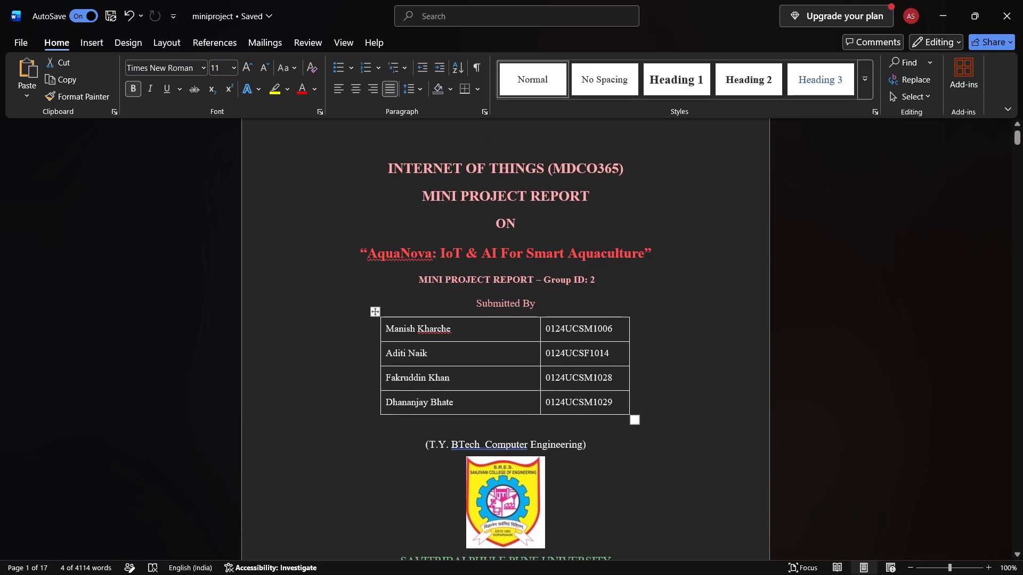
drag(410, 275, 524, 279)
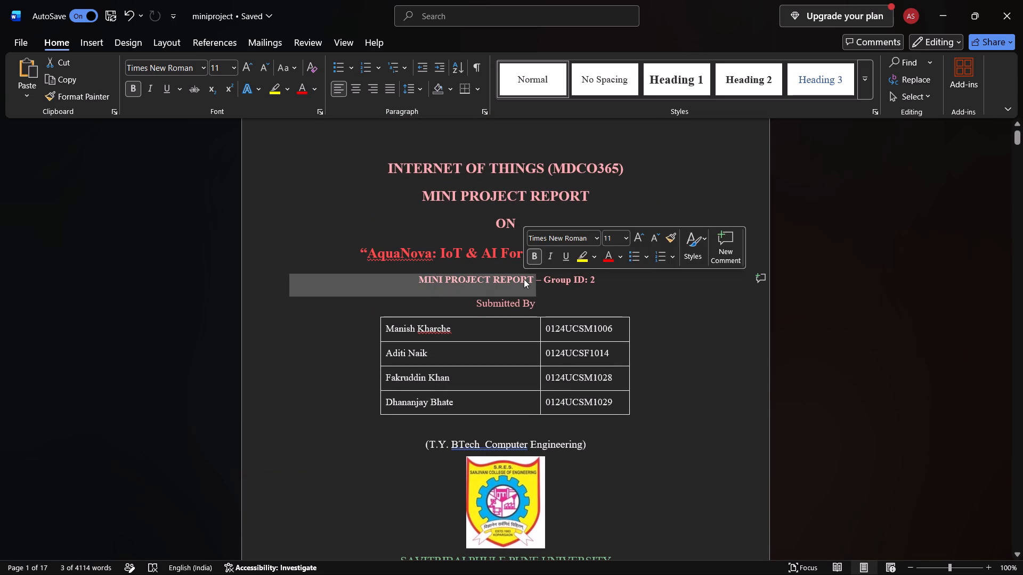
key(ctrl+c)
Replace "Internet of Things (IoT)" in the certificate page's bonafide work paragraph with the copied "MINI PROJECT REPORT" text.
scroll(524, 279, down, 6)
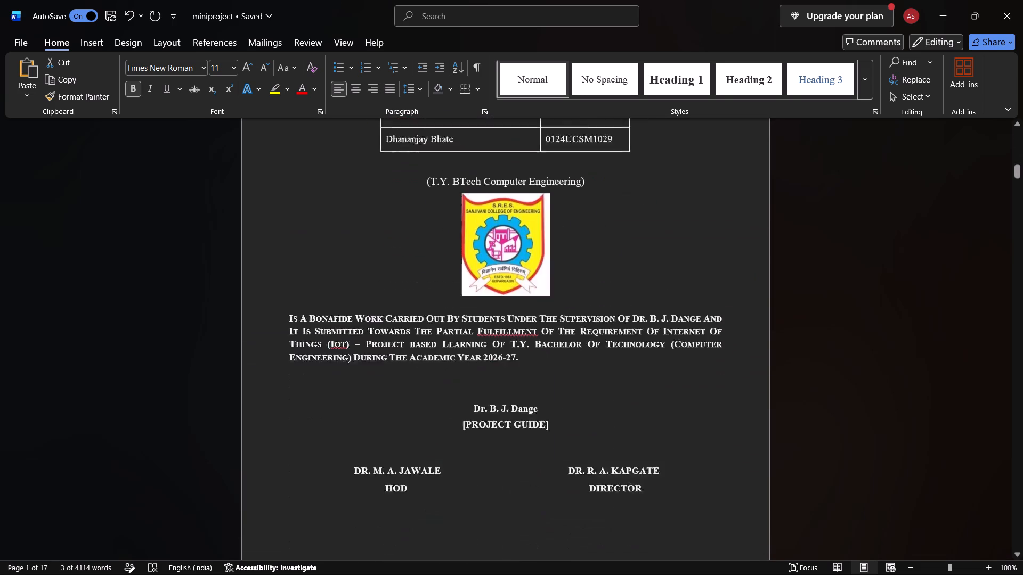
scroll(524, 279, down, 1)
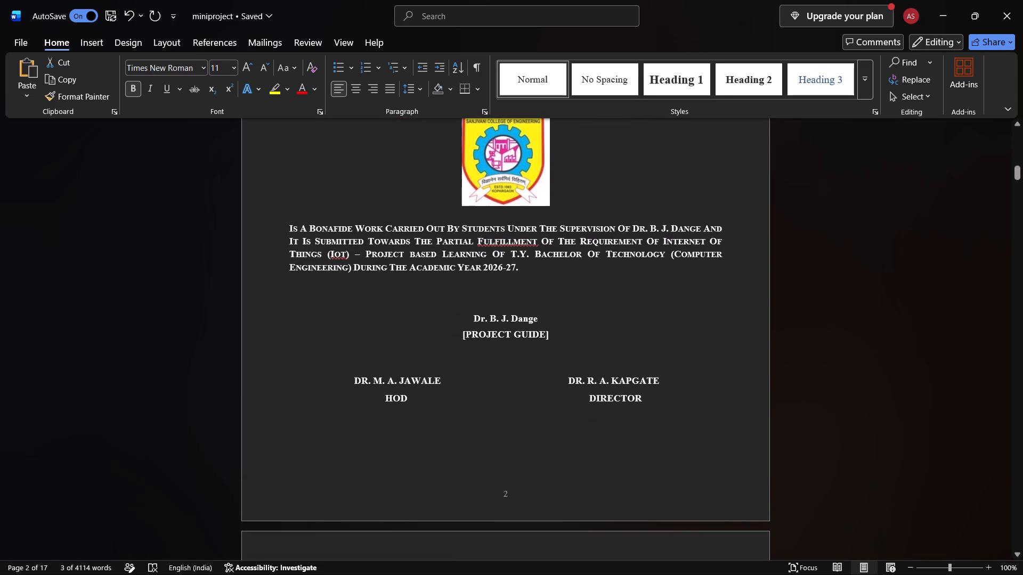
click(662, 240)
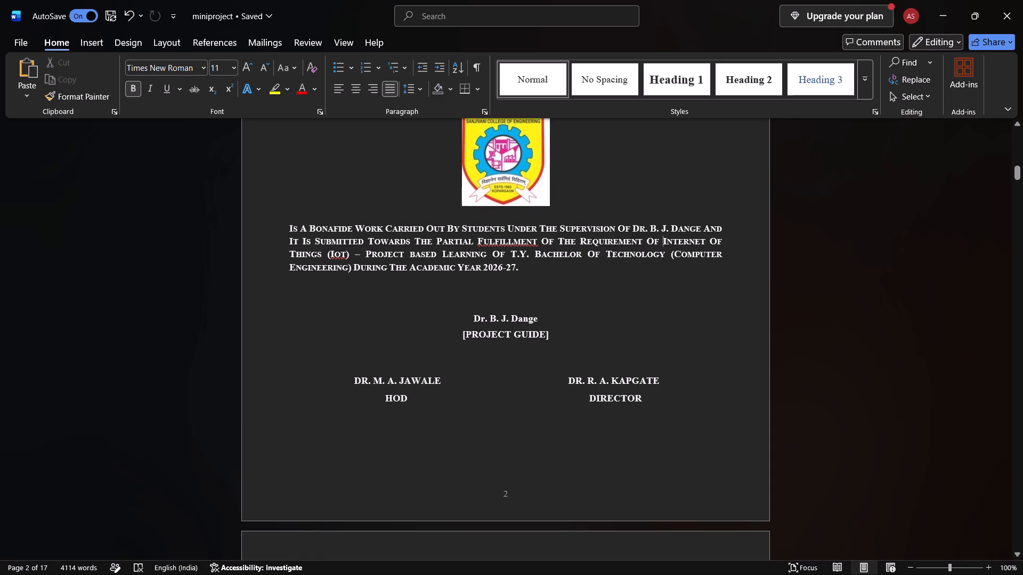
drag(662, 240, 436, 261)
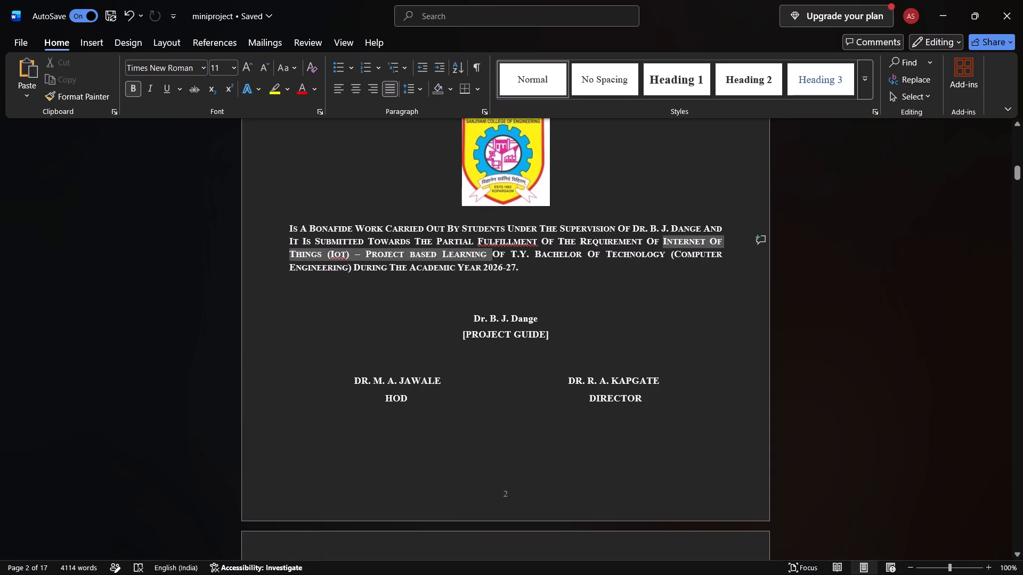
drag(436, 261, 347, 254)
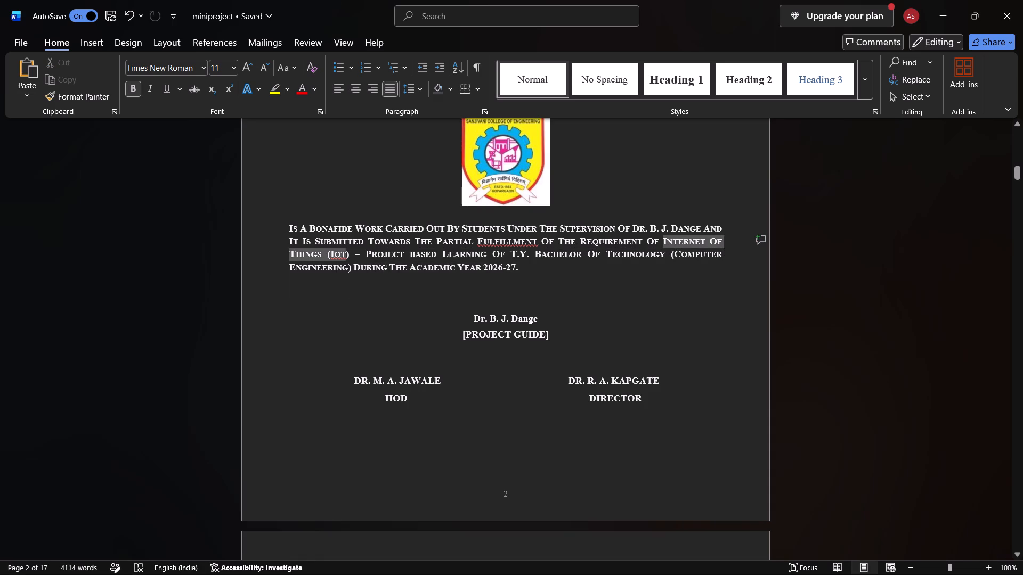
drag(347, 254, 353, 254)
drag(353, 254, 351, 254)
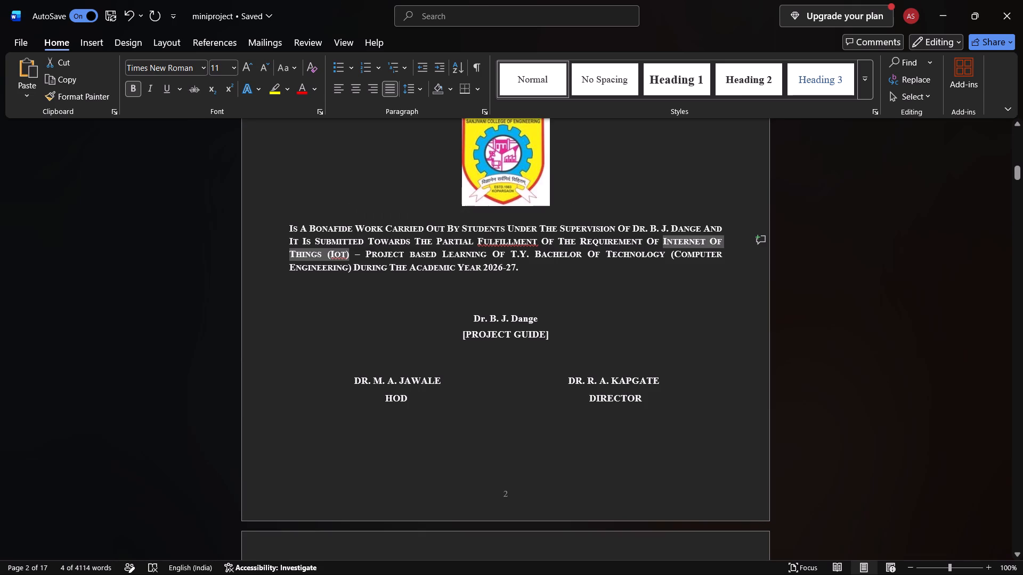
key(ctrl+v)
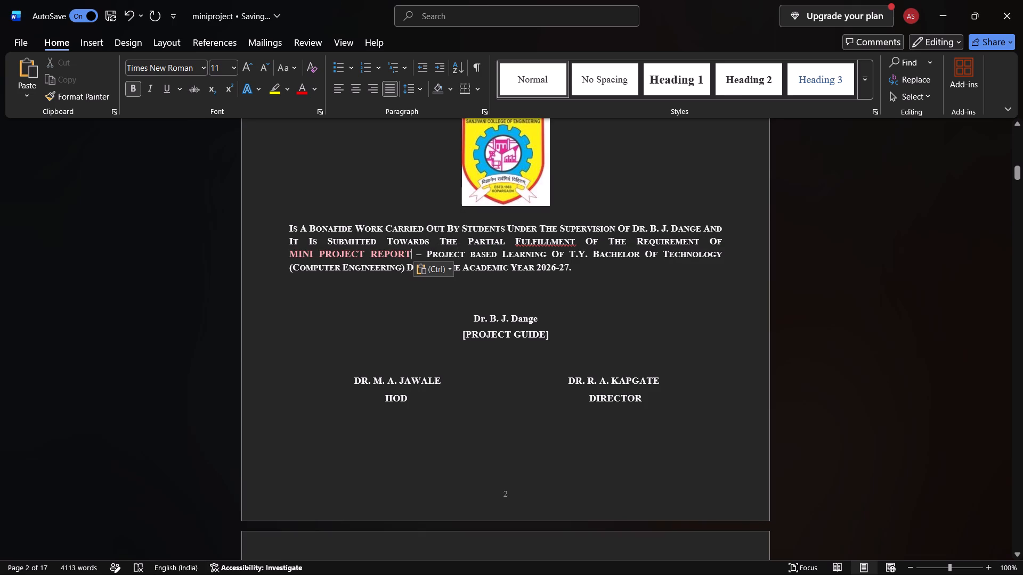
Set the font colour of "MINI PROJECT REPORT" in the certificate page's bonafide work paragraph to White, Background 1.
drag(412, 254, 283, 254)
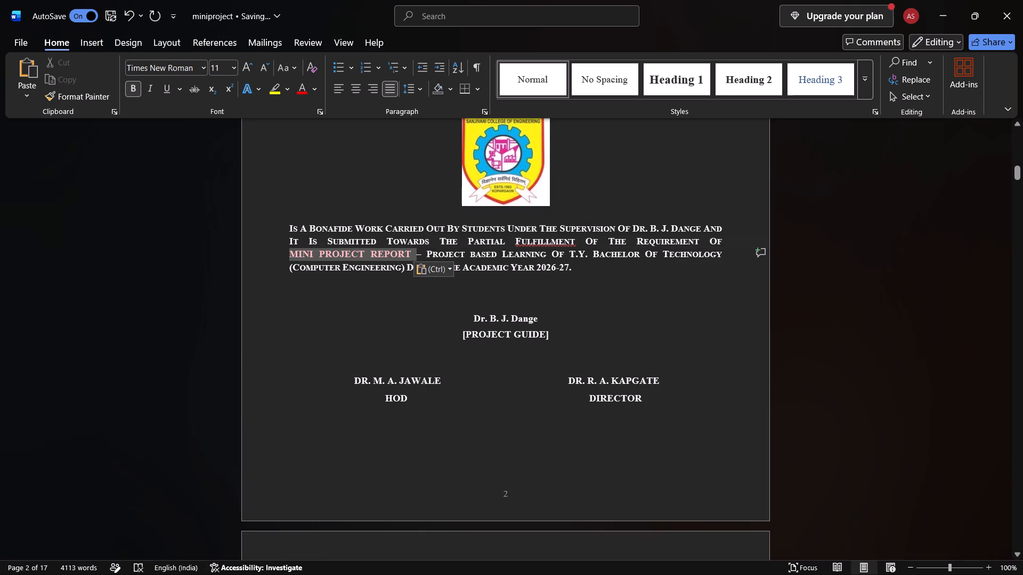
drag(283, 254, 280, 254)
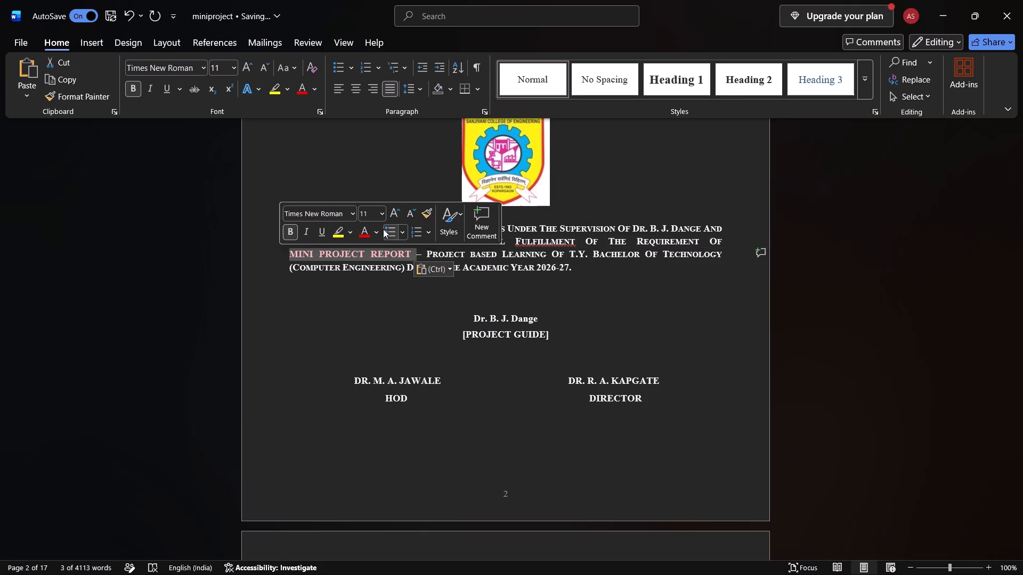
click(313, 93)
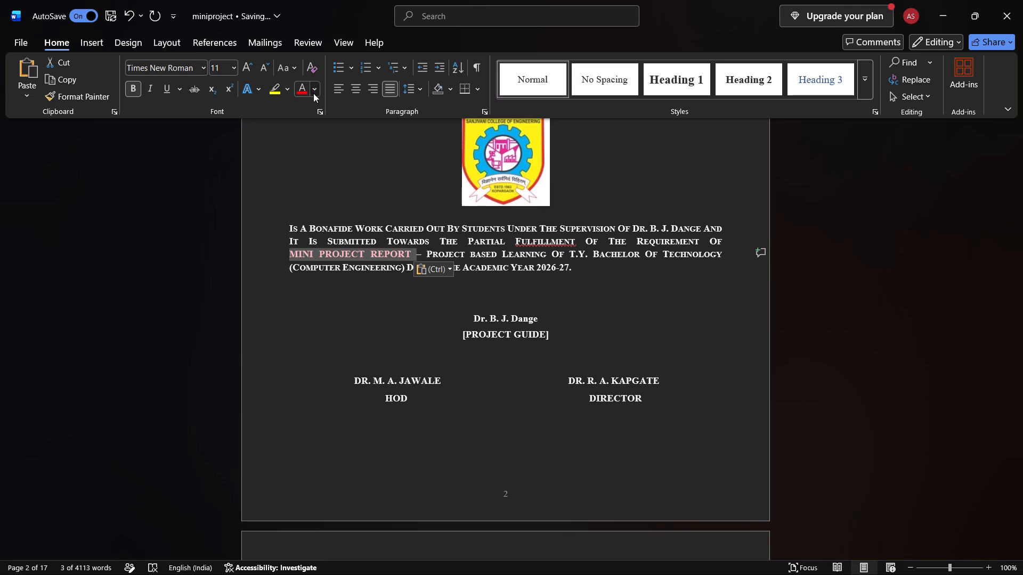
click(304, 171)
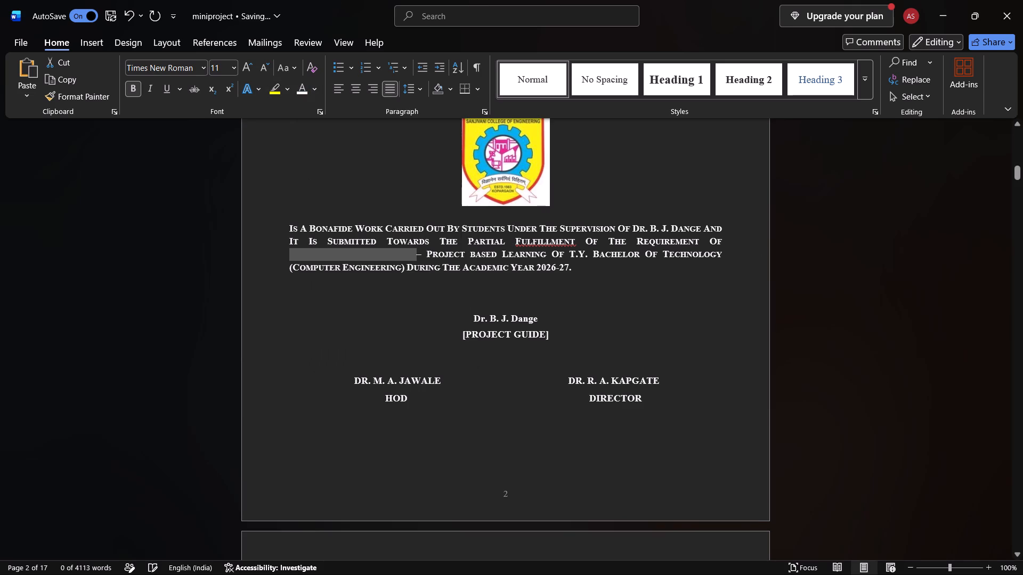
click(311, 92)
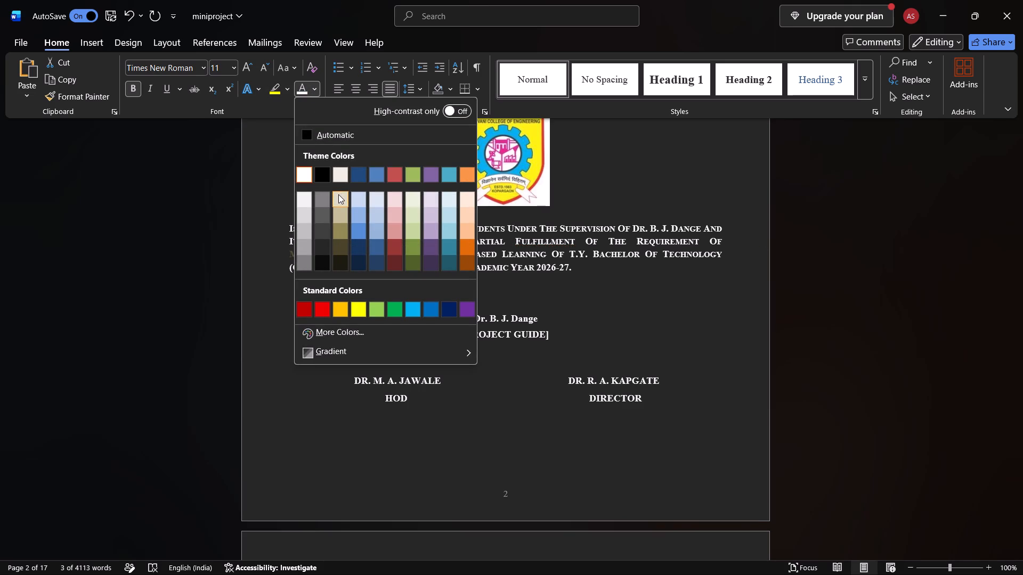
click(302, 192)
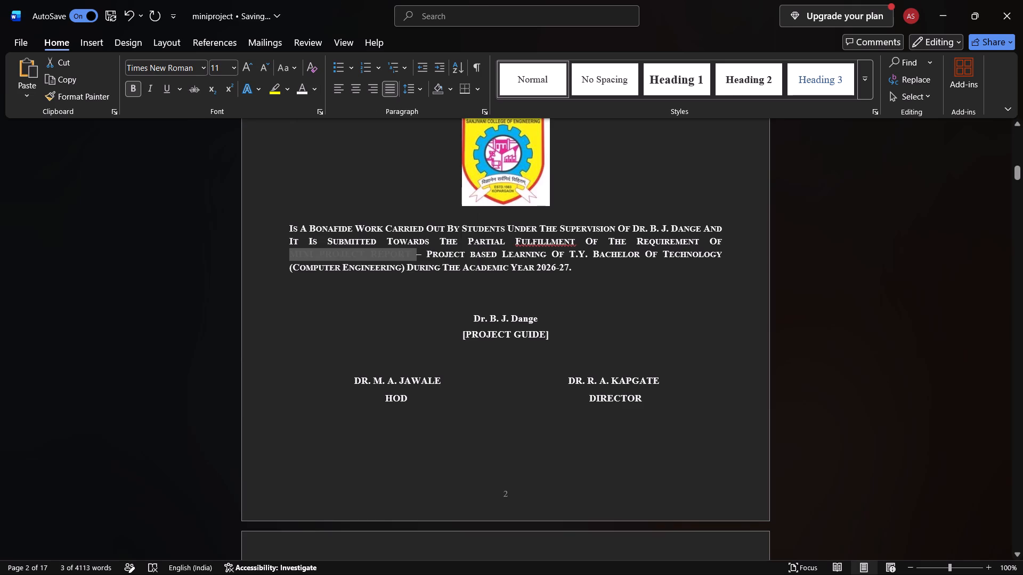
click(312, 88)
click(304, 171)
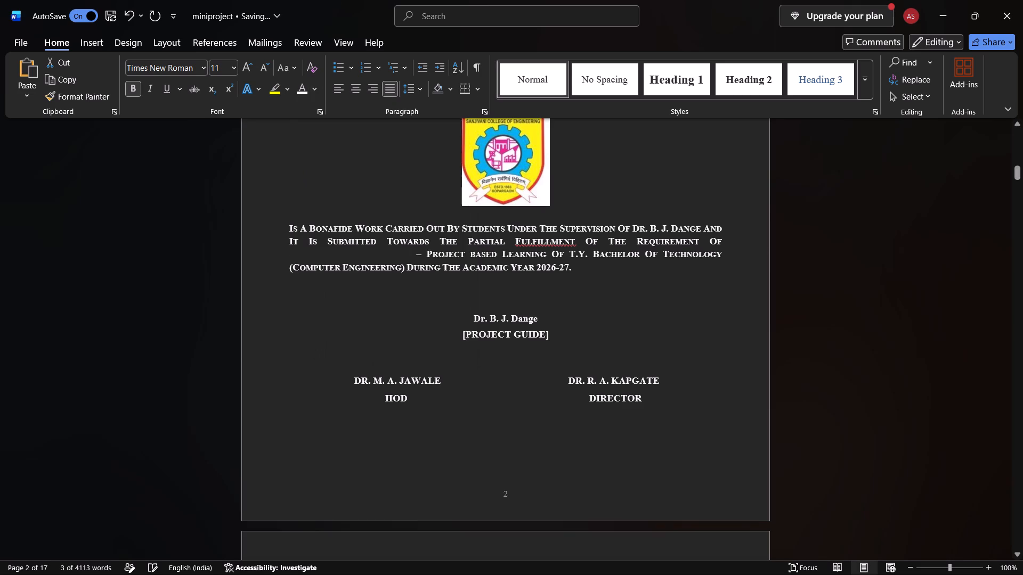
click(373, 177)
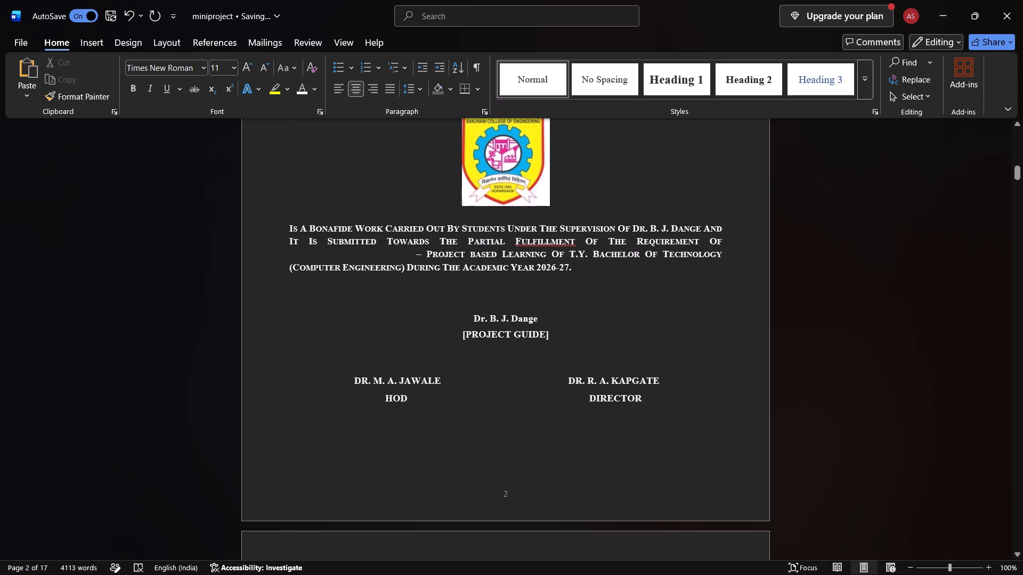
Highlight the "MINI PROJECT REPORT" text in the bonafide work paragraph in yellow.
double_click(359, 253)
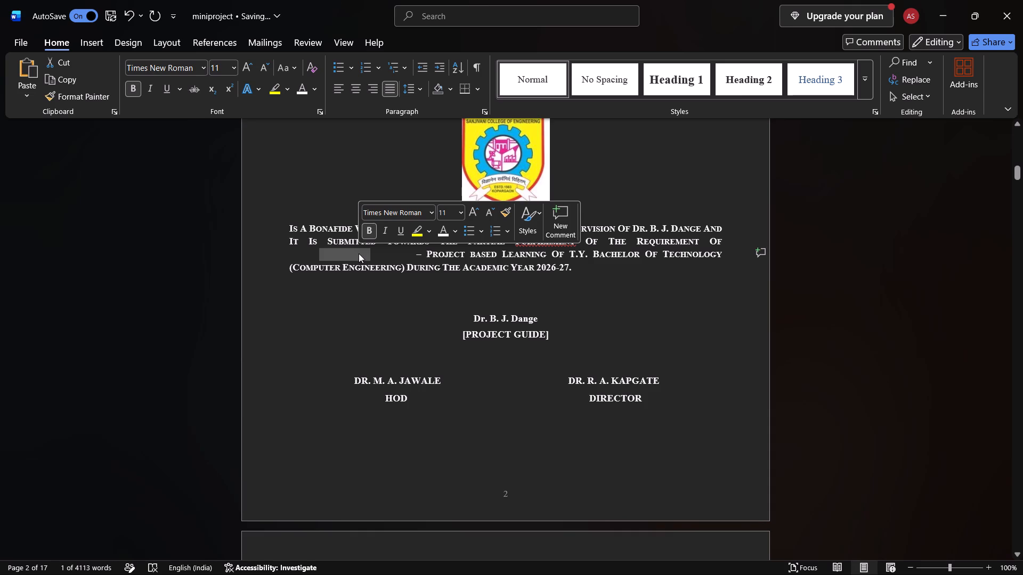
double_click(359, 253)
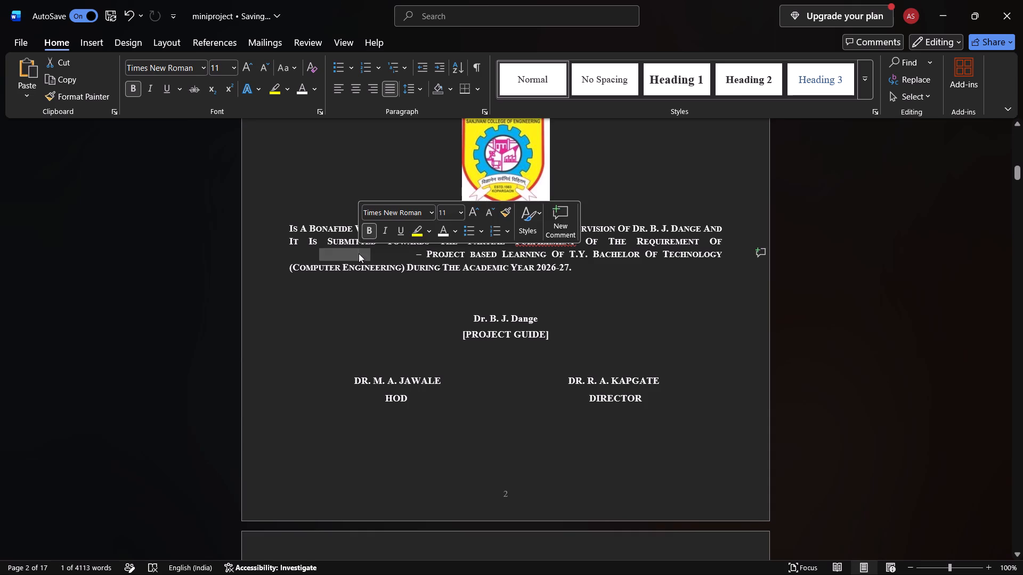
double_click(359, 253)
click(415, 261)
drag(415, 261, 385, 254)
click(385, 254)
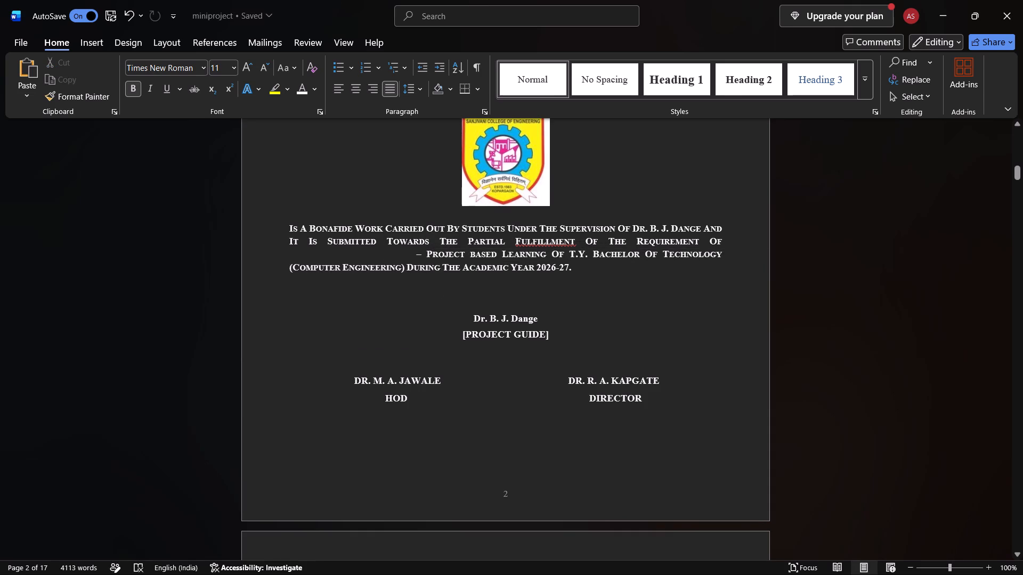
drag(414, 253, 271, 258)
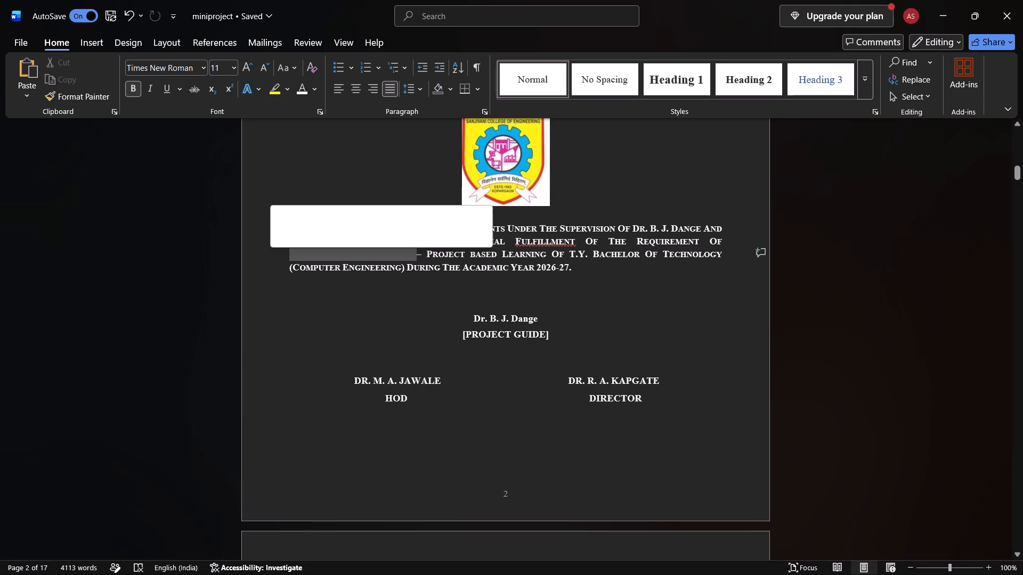
click(282, 91)
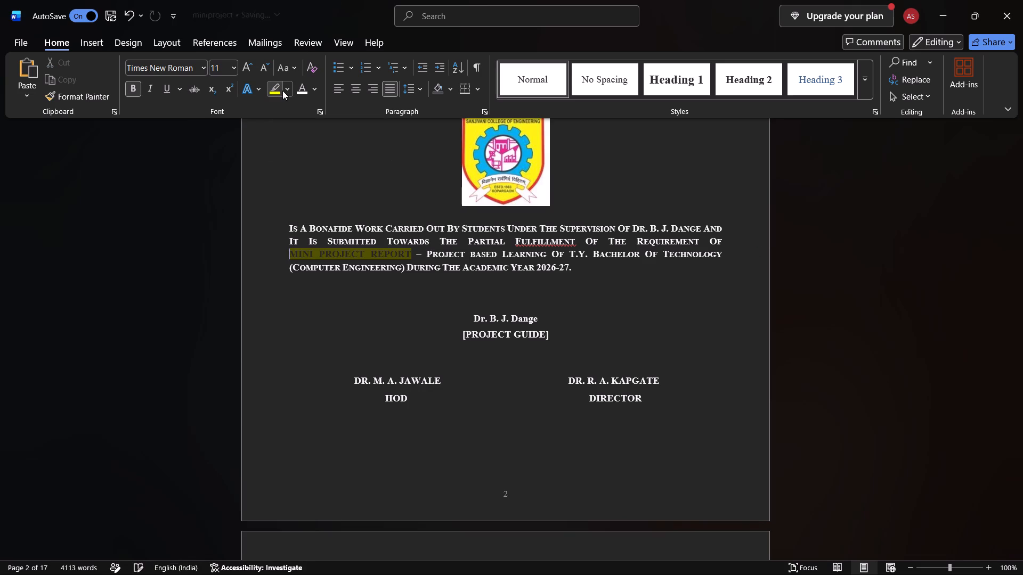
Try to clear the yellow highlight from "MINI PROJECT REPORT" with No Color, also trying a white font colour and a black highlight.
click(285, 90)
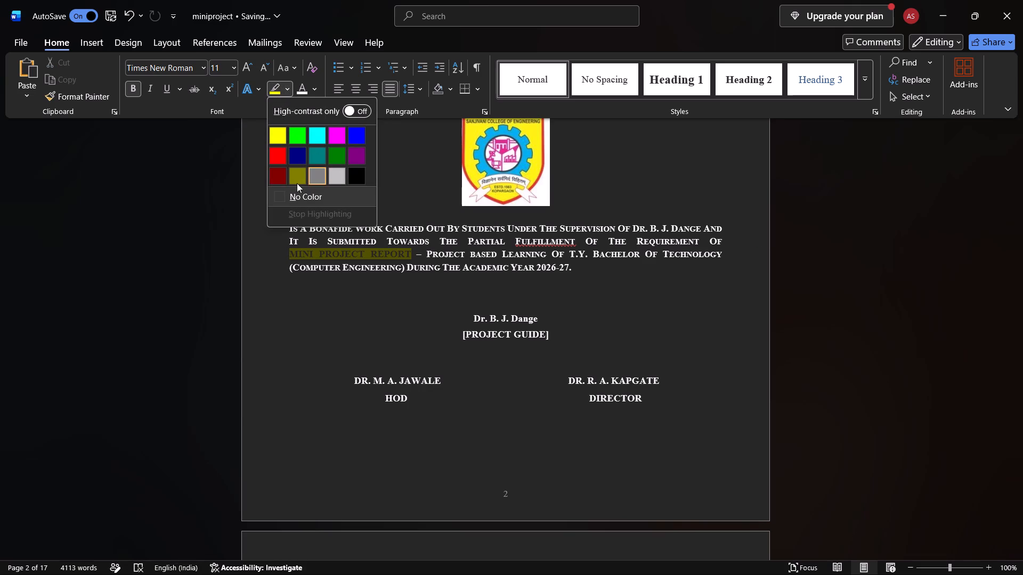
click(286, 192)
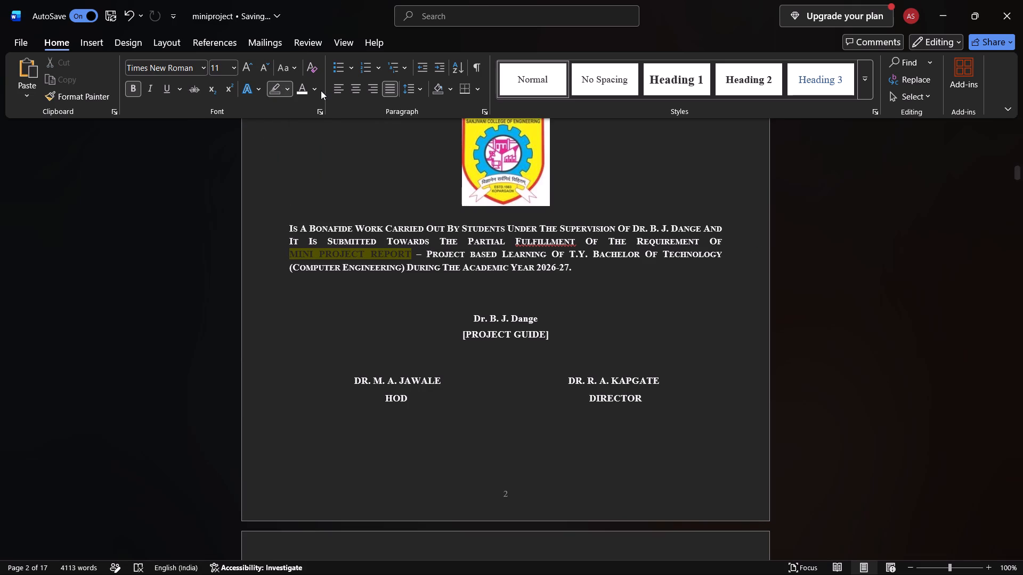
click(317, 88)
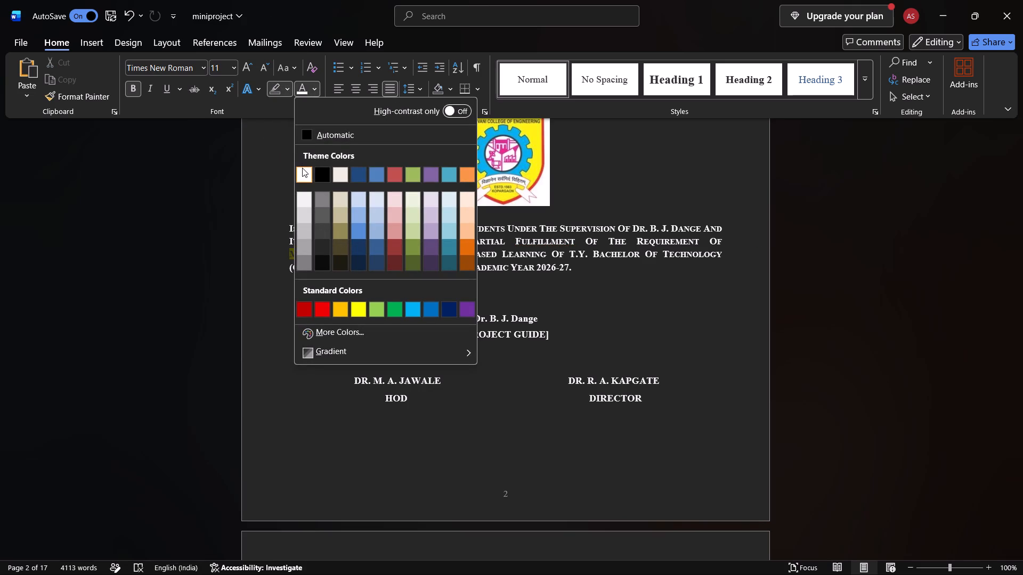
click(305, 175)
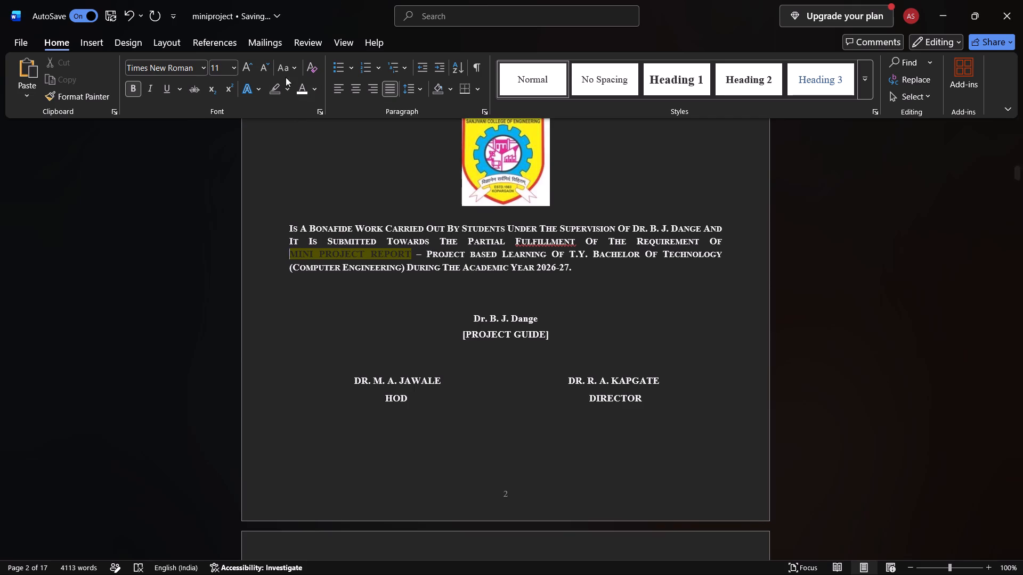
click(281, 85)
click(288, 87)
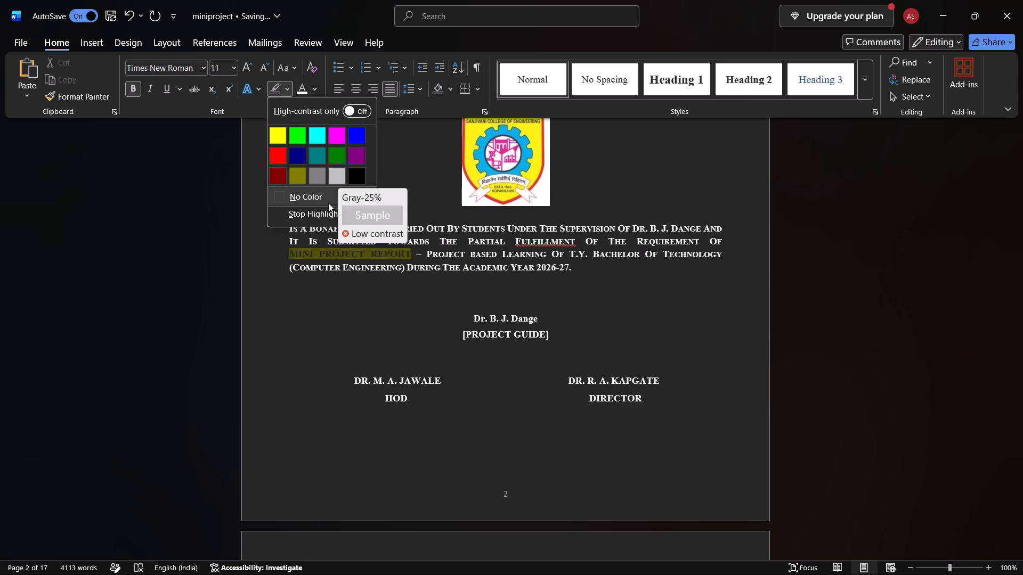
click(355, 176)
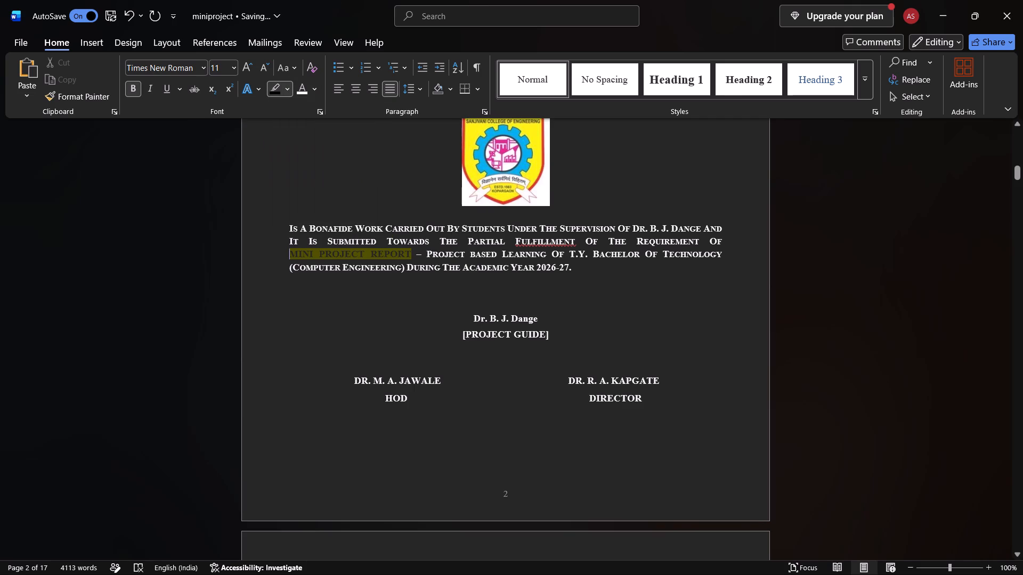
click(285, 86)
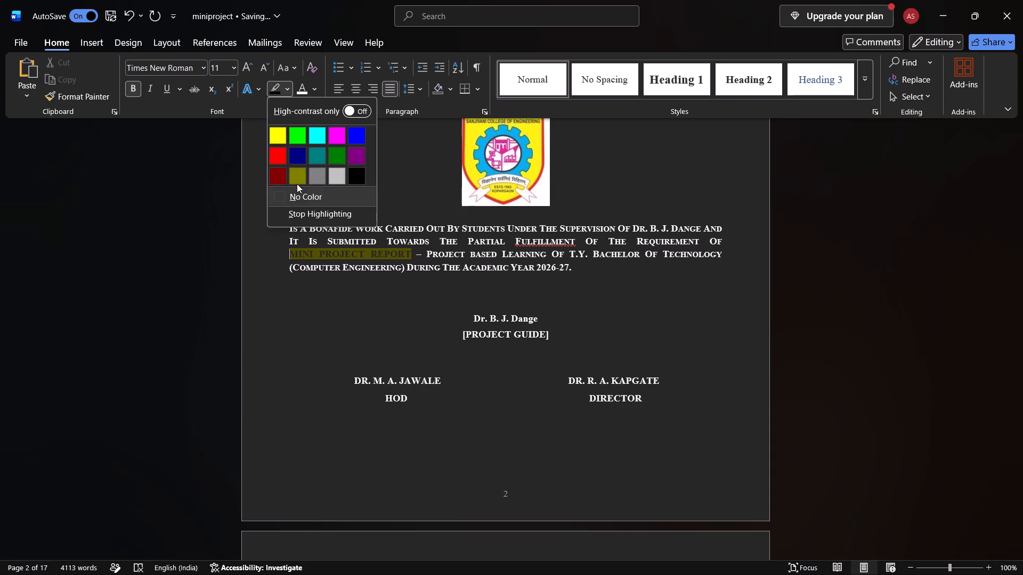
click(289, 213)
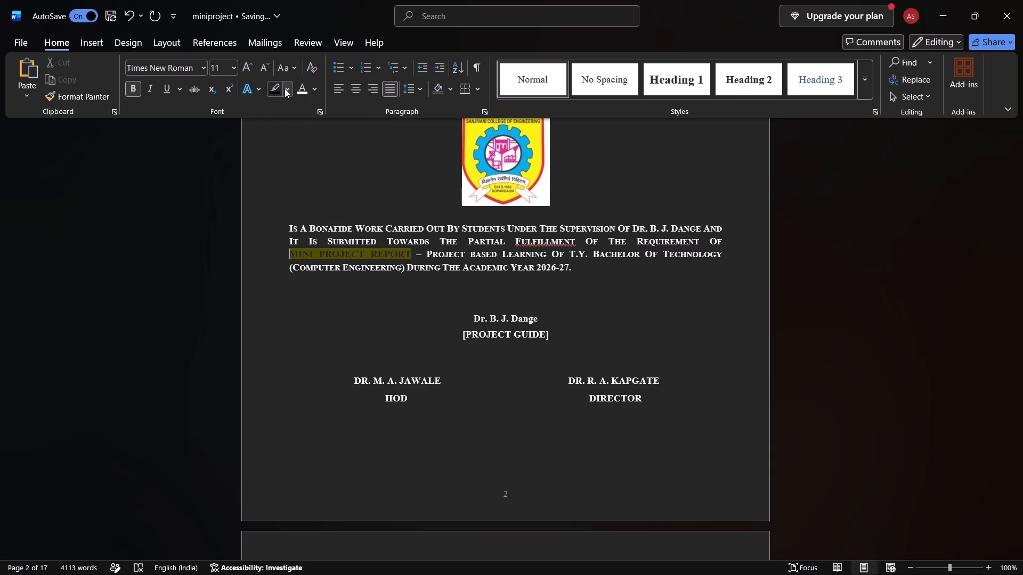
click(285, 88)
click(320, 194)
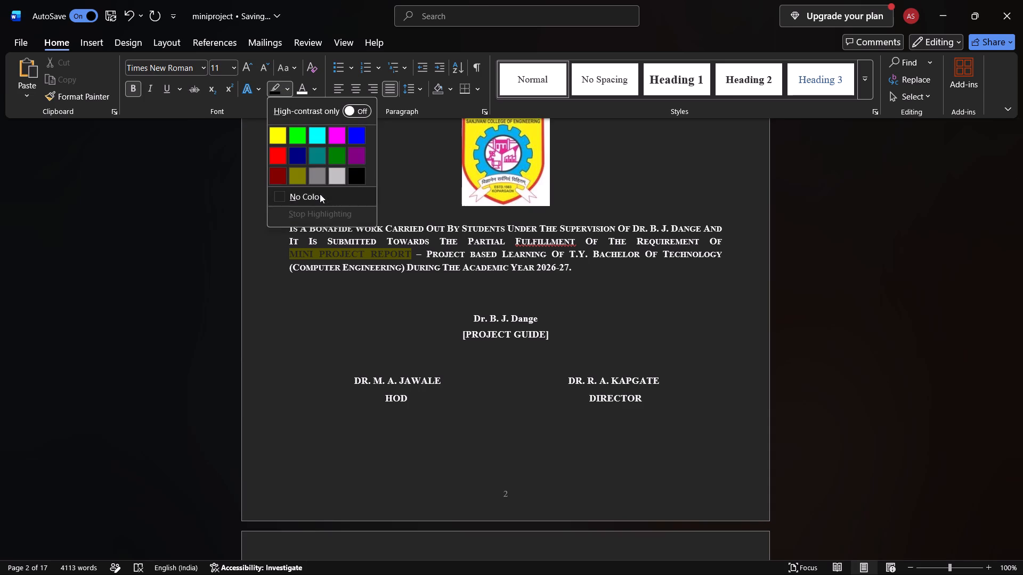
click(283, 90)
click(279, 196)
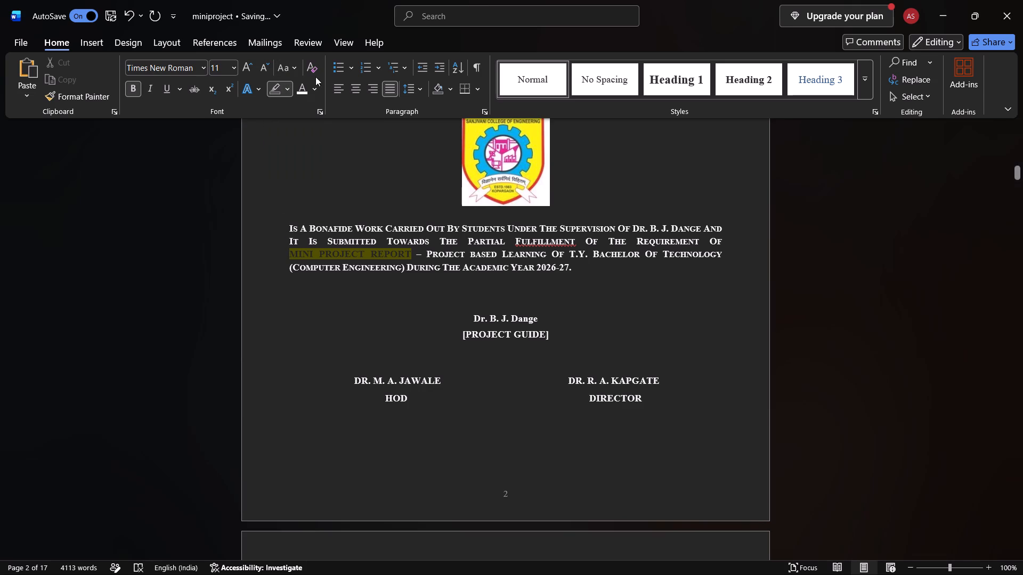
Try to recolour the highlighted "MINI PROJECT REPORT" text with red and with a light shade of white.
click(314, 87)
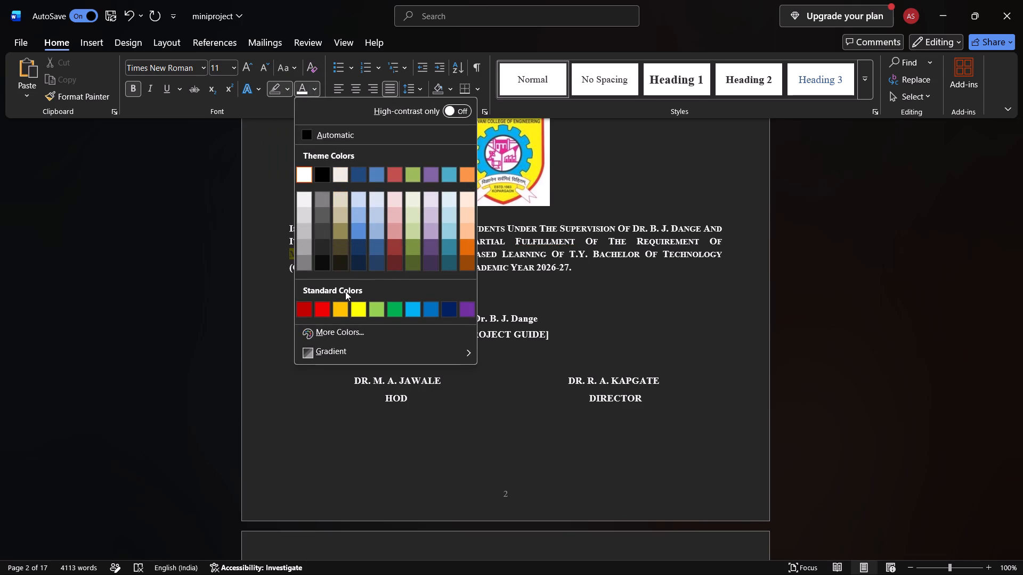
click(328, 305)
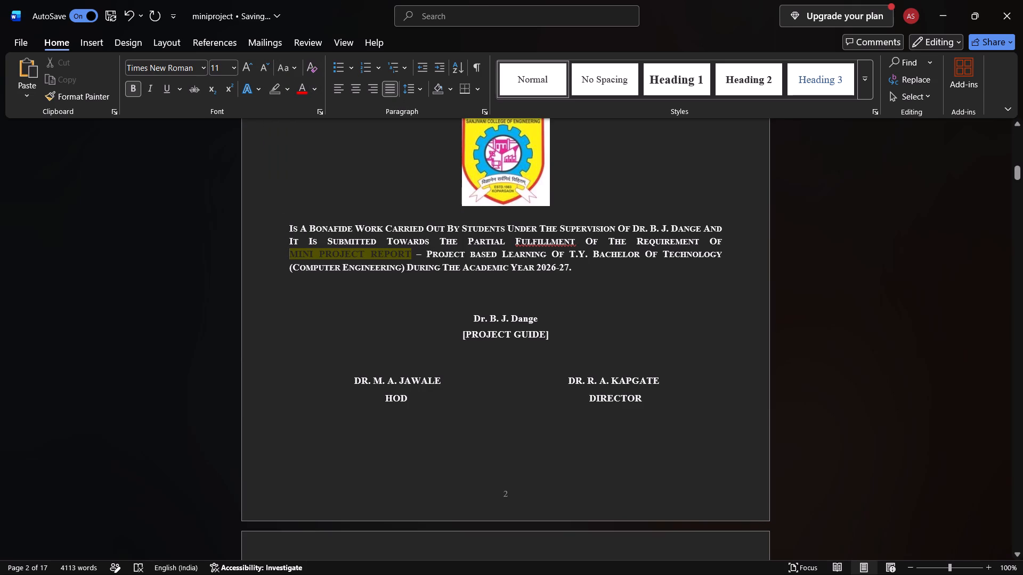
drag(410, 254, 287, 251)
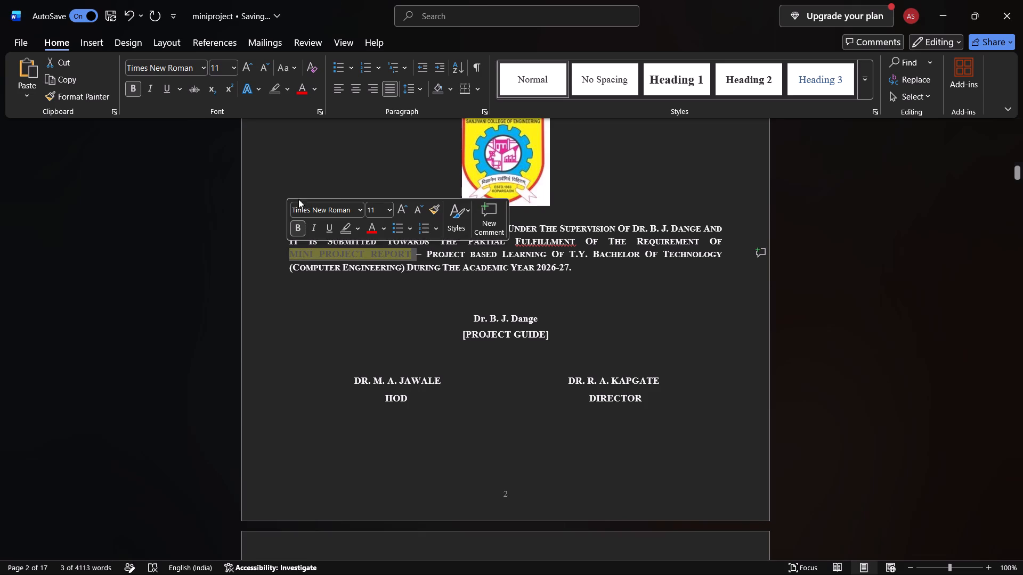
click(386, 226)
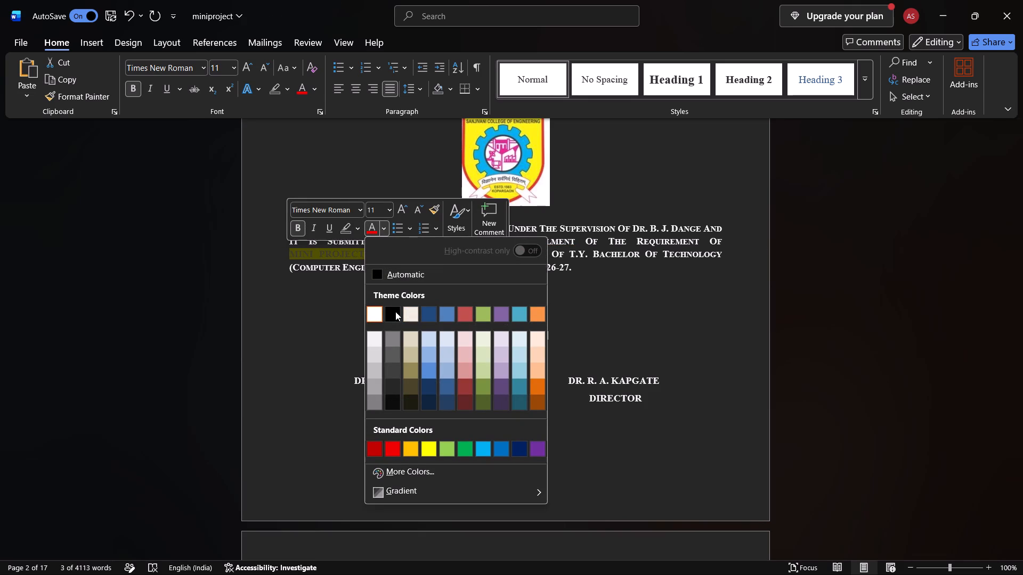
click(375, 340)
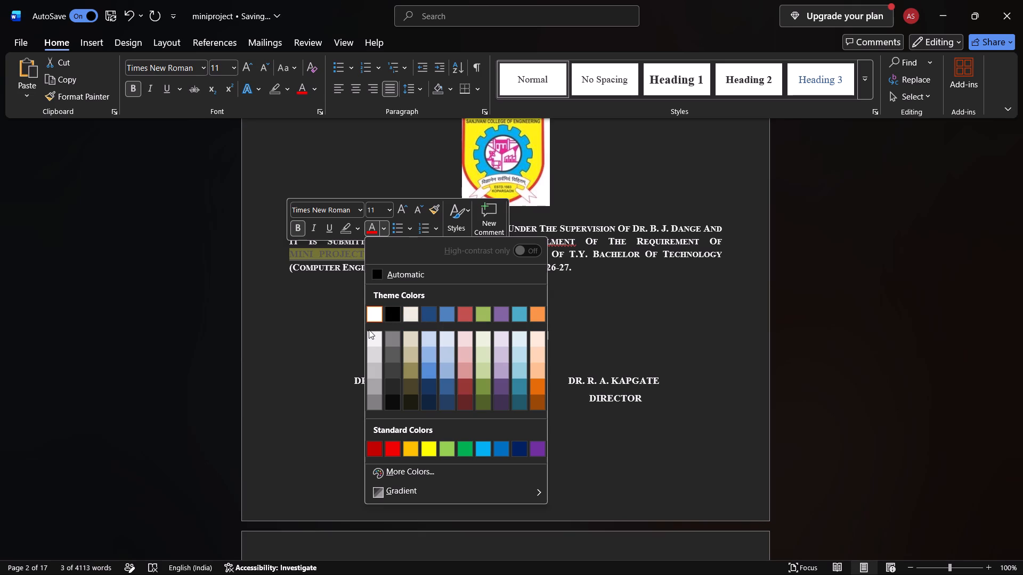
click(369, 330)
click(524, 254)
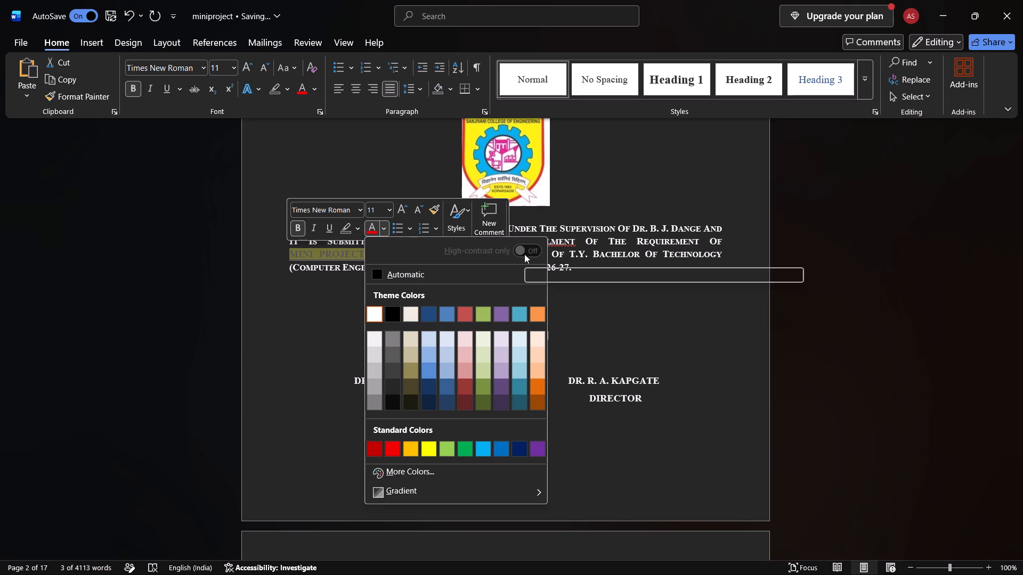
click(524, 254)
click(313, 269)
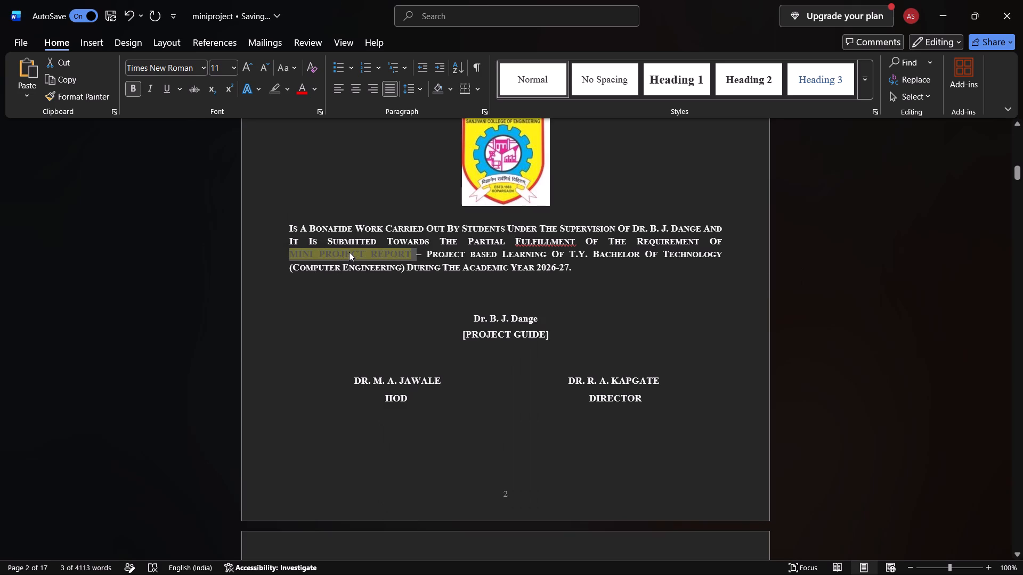
Set the font colour of "MINI PROJECT REPORT" in the certificate page's bonafide work paragraph to Automatic.
triple_click(349, 252)
click(349, 252)
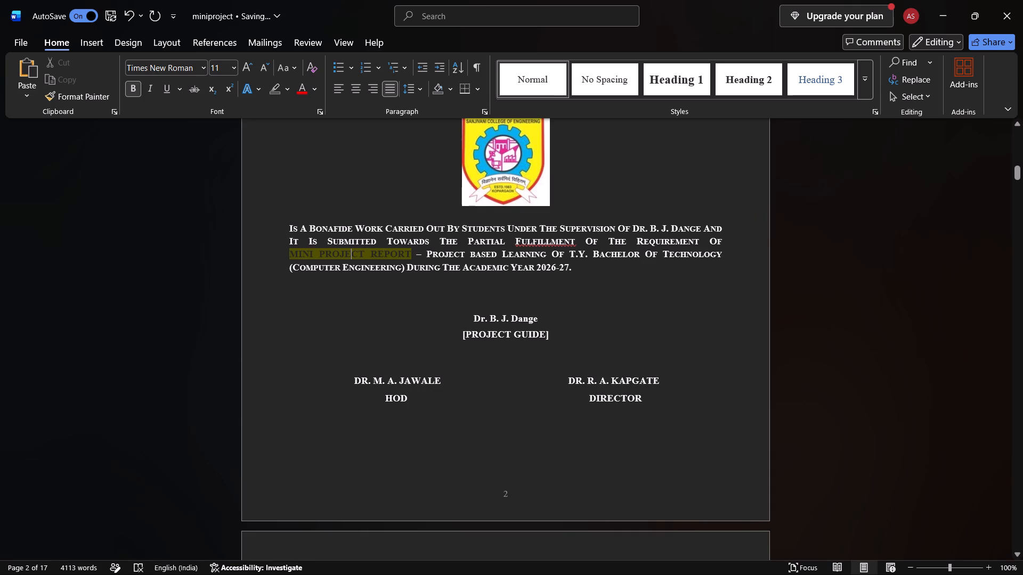
drag(287, 251, 396, 252)
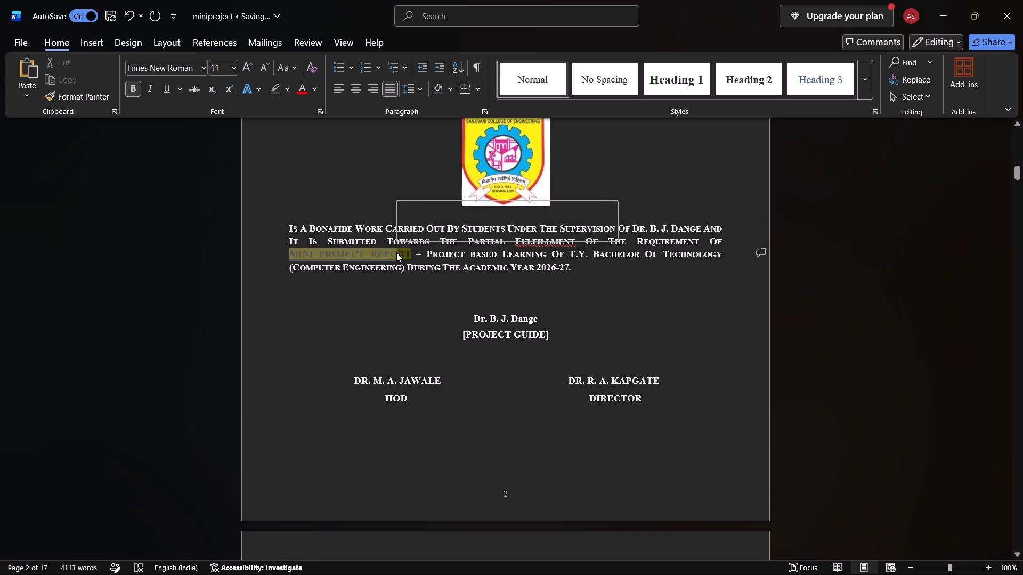
click(415, 252)
drag(415, 252, 340, 252)
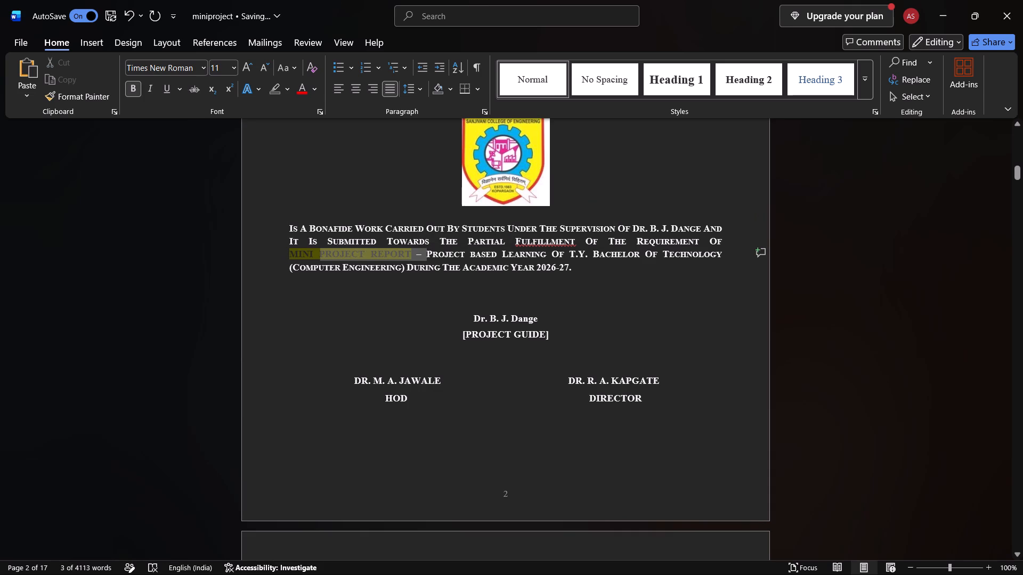
drag(340, 252, 315, 252)
click(359, 254)
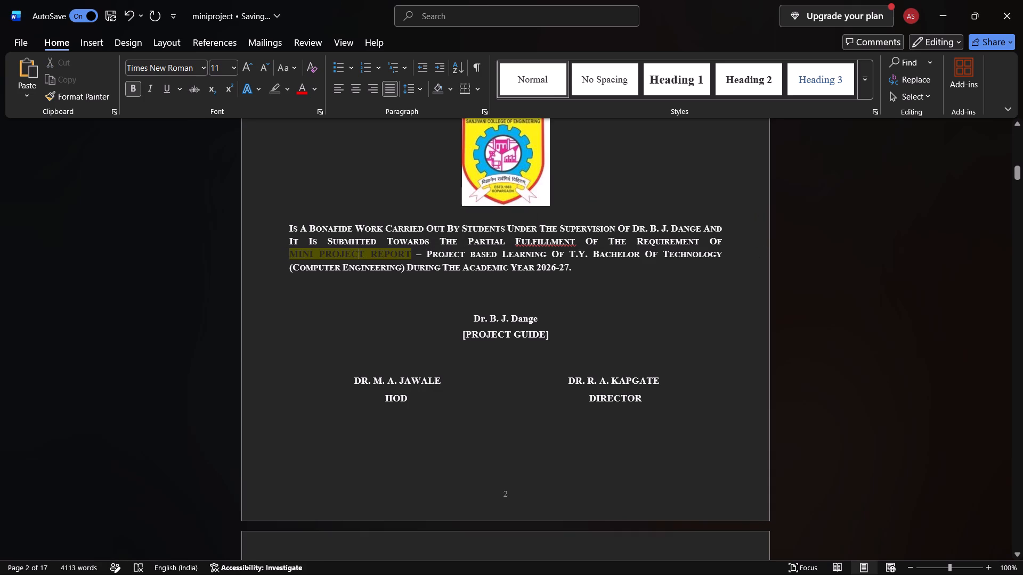
drag(411, 255, 300, 254)
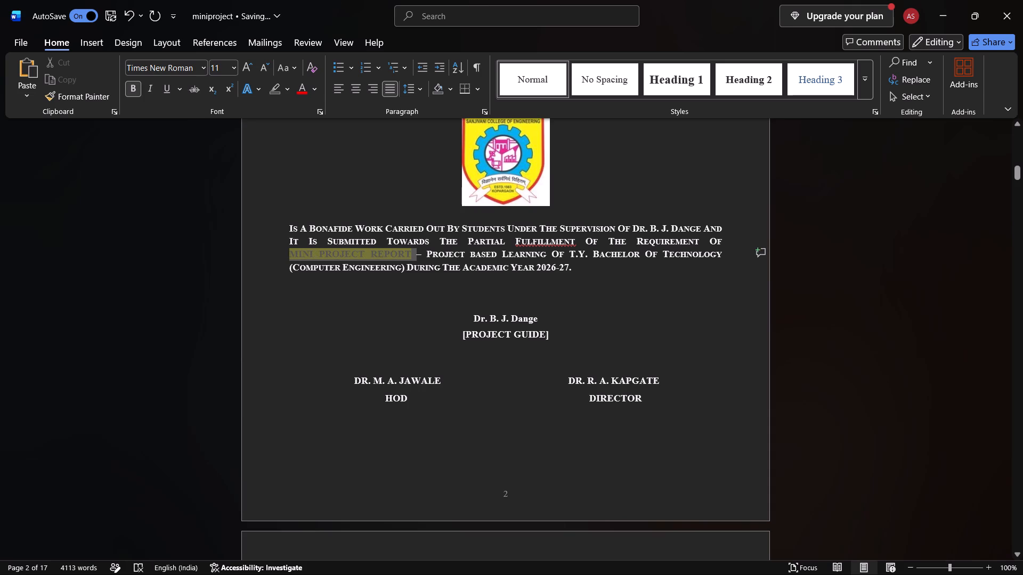
drag(300, 254, 289, 254)
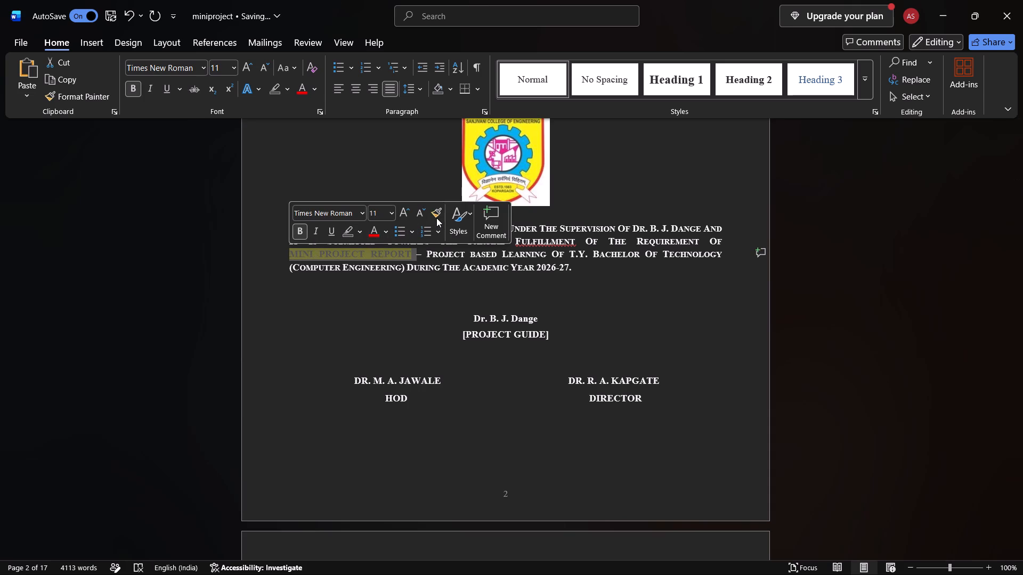
click(433, 217)
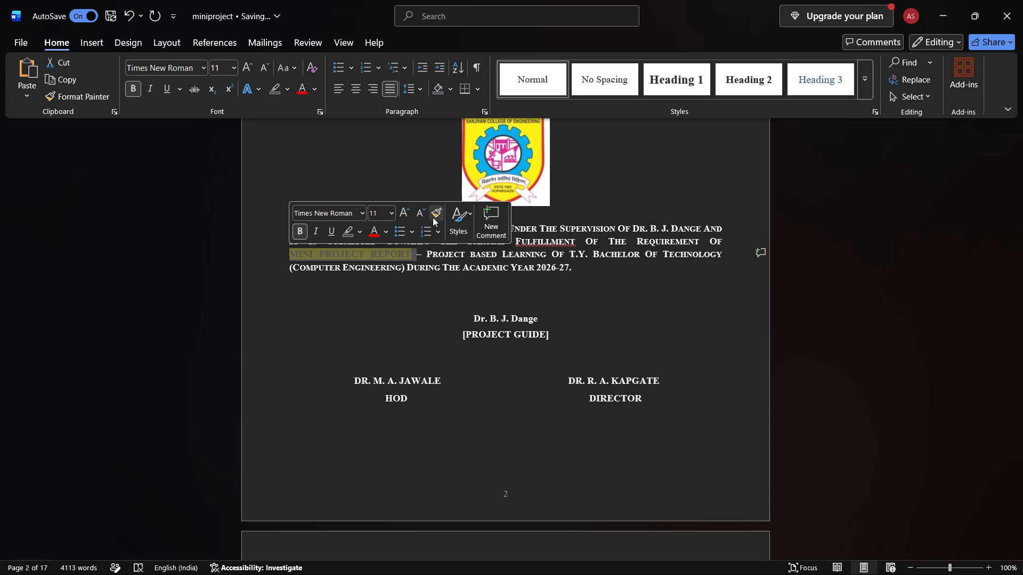
click(433, 217)
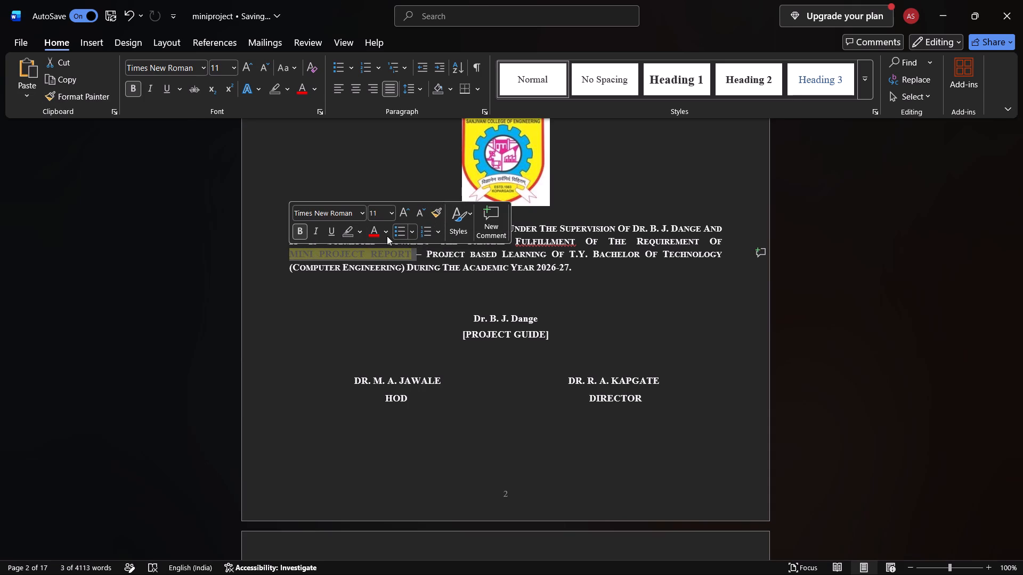
click(387, 236)
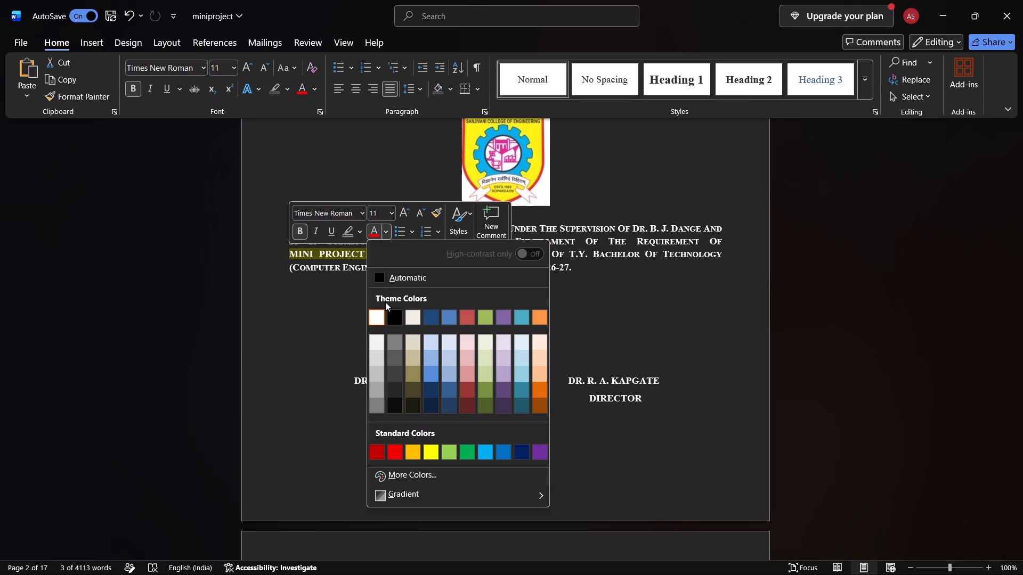
click(385, 302)
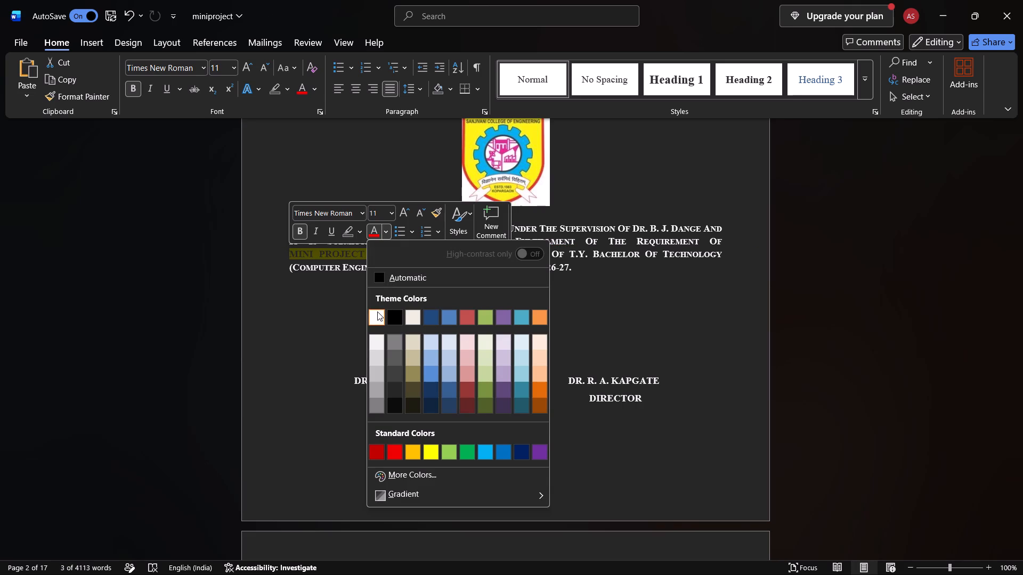
click(409, 281)
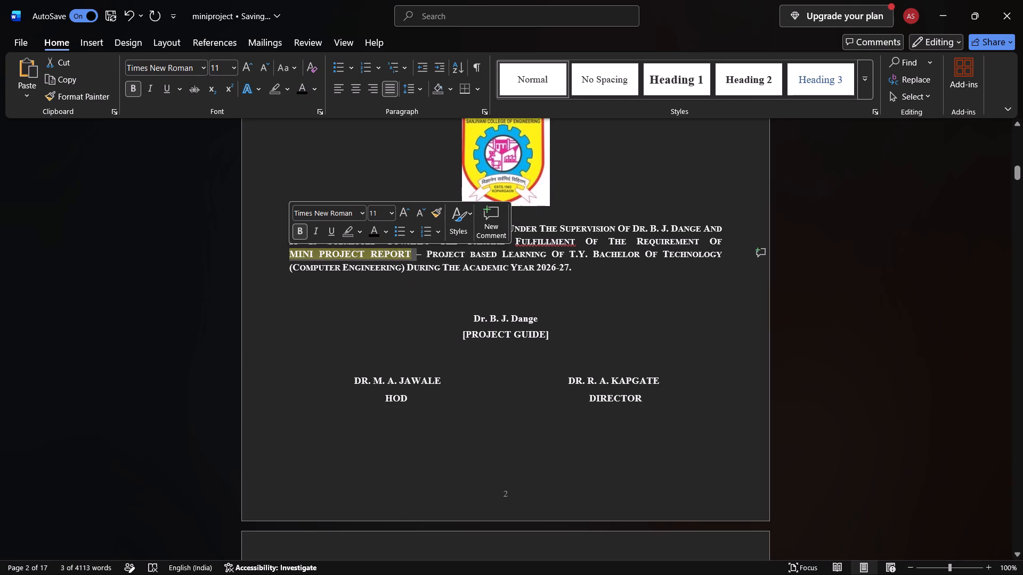
Clear the yellow highlight from "MINI PROJECT REPORT" in the bonafide work paragraph.
click(359, 234)
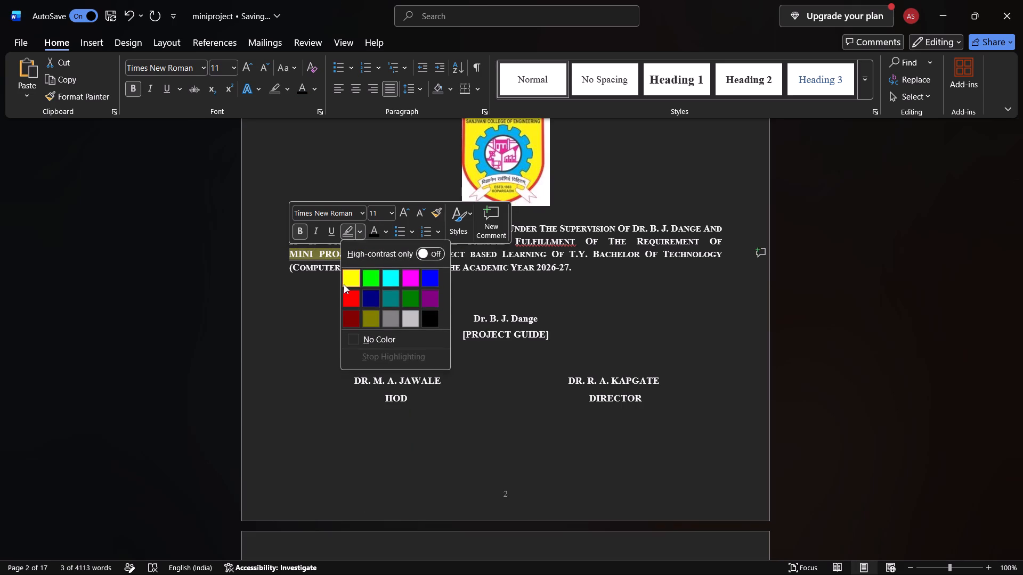
click(351, 275)
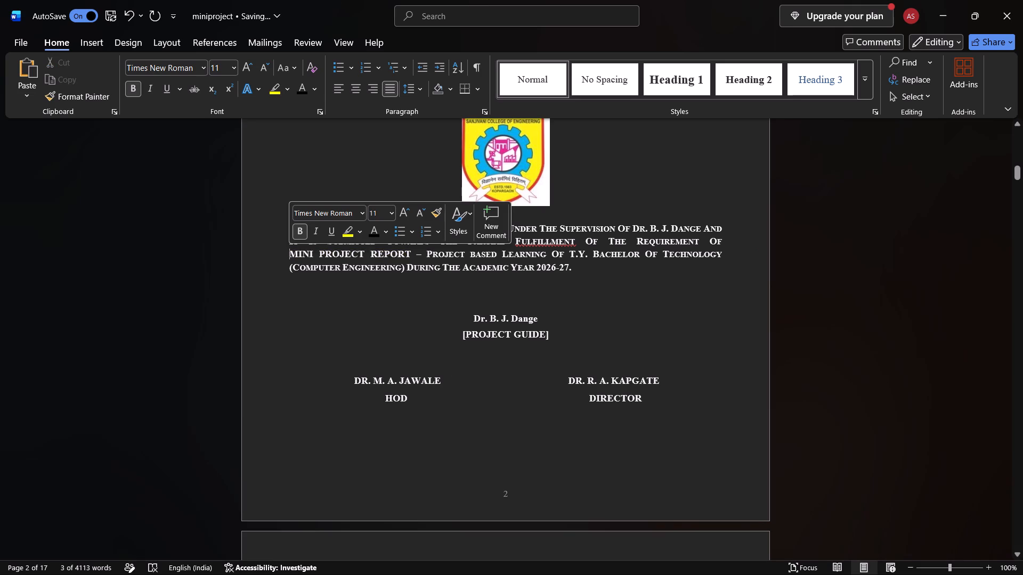
click(374, 340)
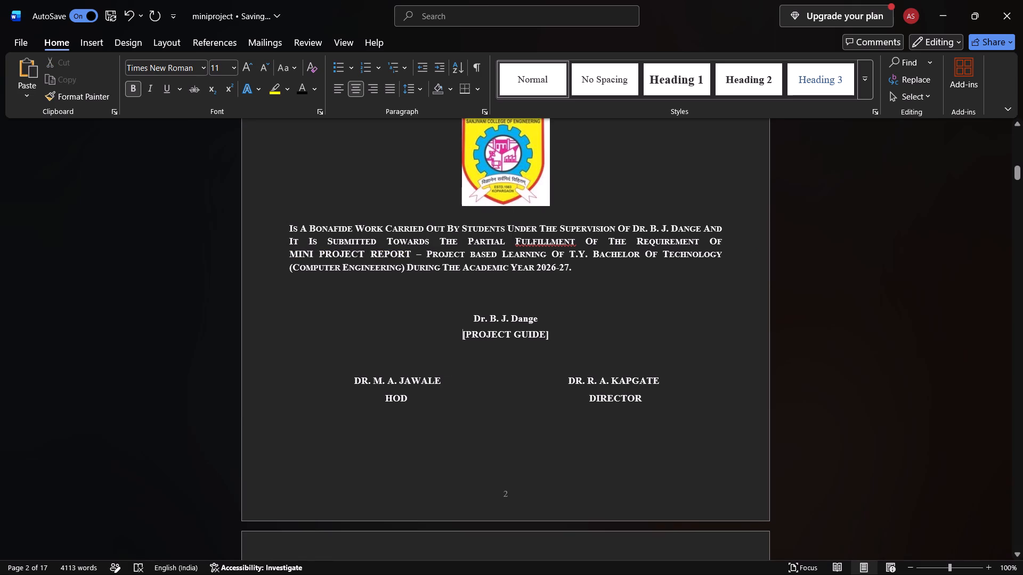
Remove bold formatting from "MINI PROJECT REPORT" in the bonafide work paragraph.
click(448, 254)
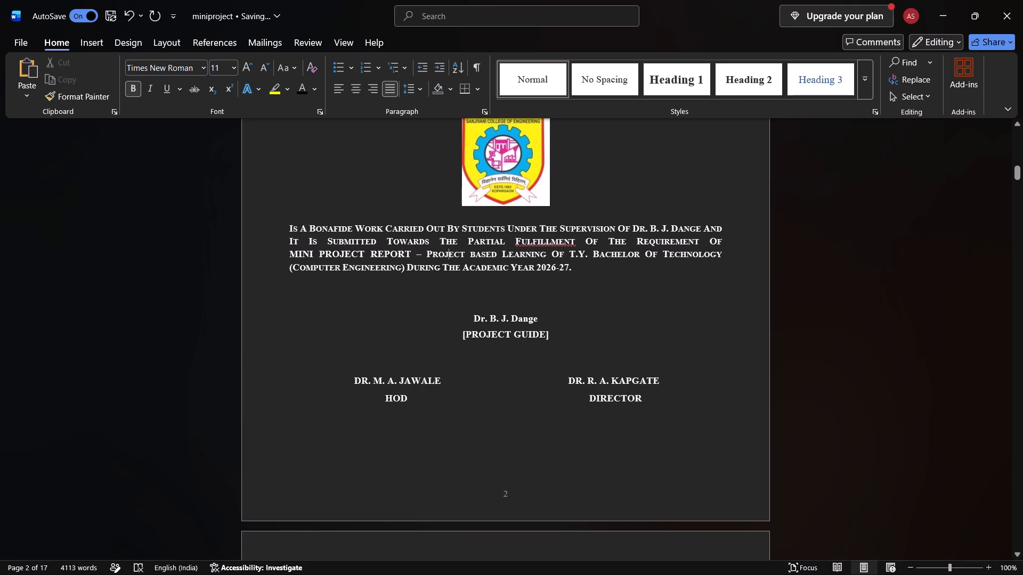
click(448, 254)
click(373, 258)
click(373, 258)
drag(410, 257, 363, 247)
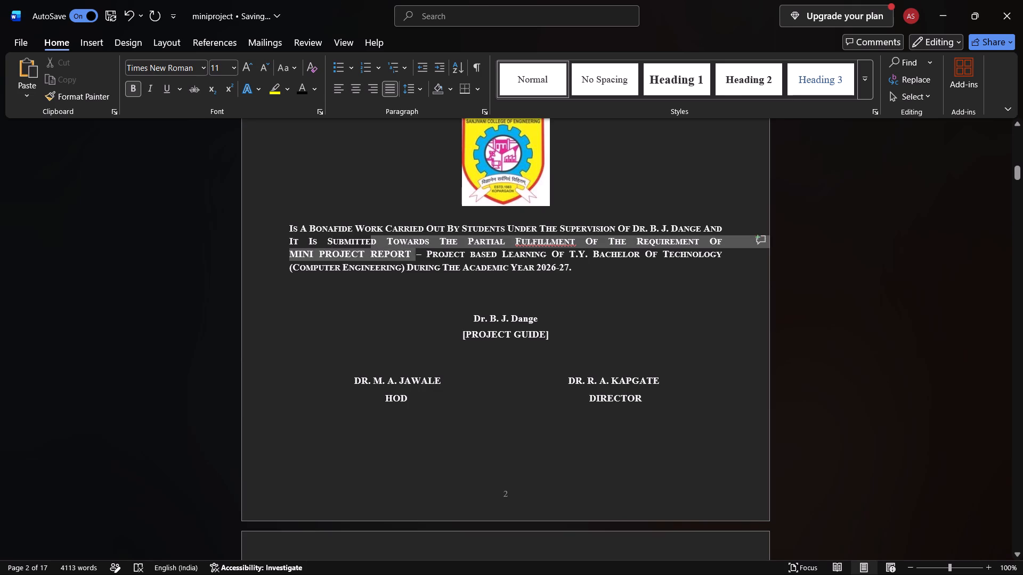
drag(363, 247, 296, 256)
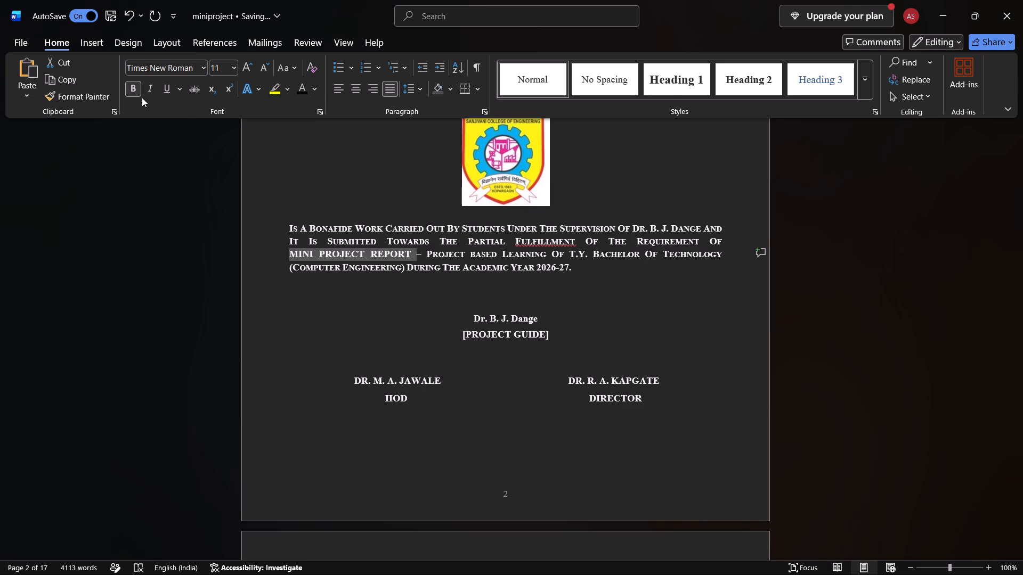
click(136, 88)
click(177, 159)
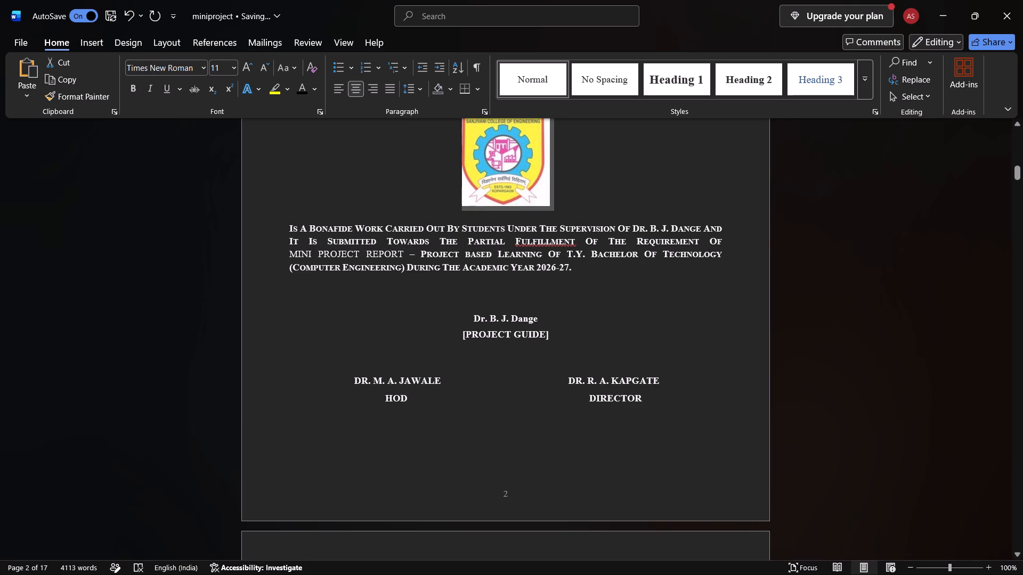
Save a PDF copy of the report as miniproject in the Downloads folder, replacing the existing file of that name.
scroll(484, 219, up, 6)
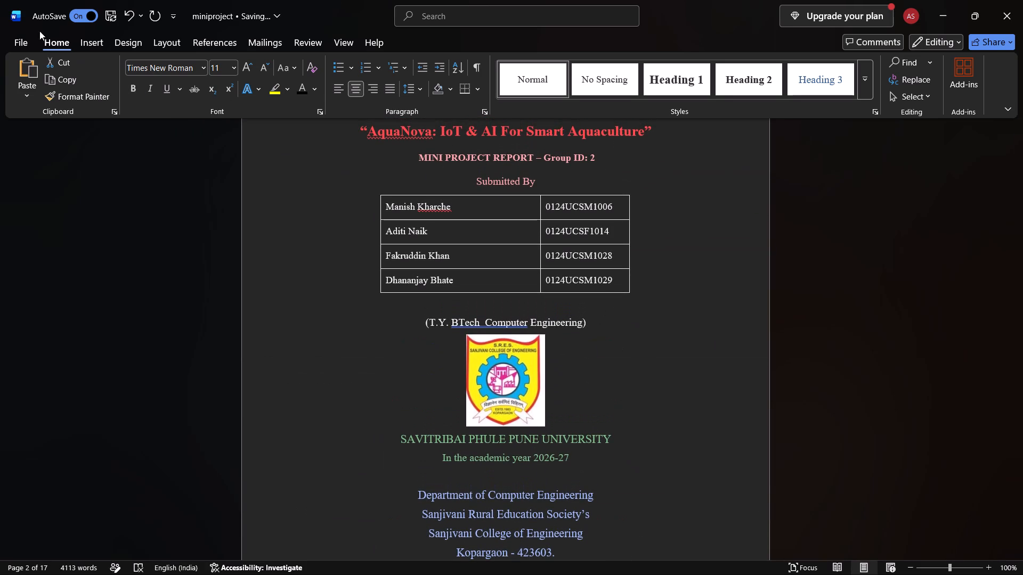
click(8, 42)
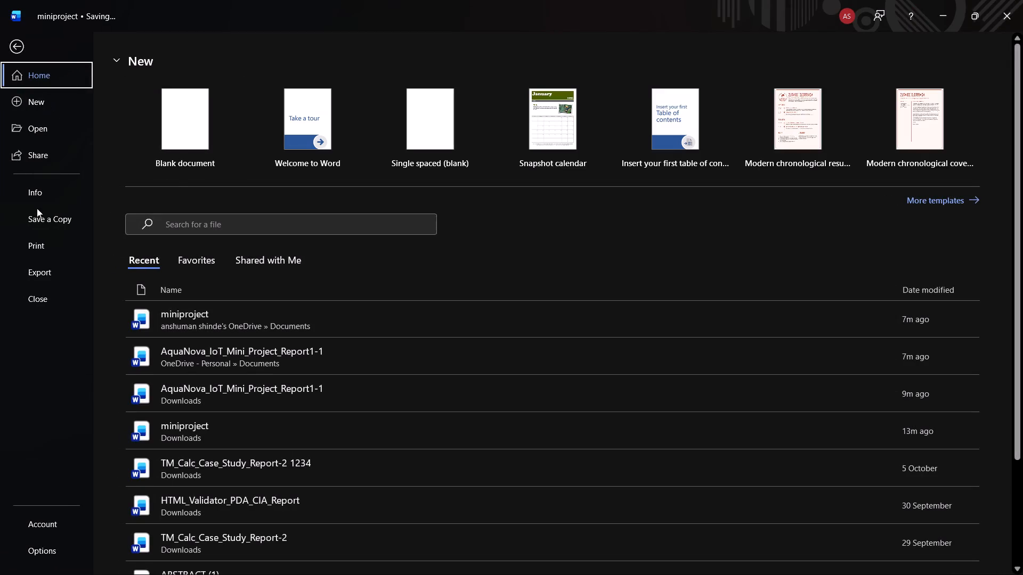
click(46, 223)
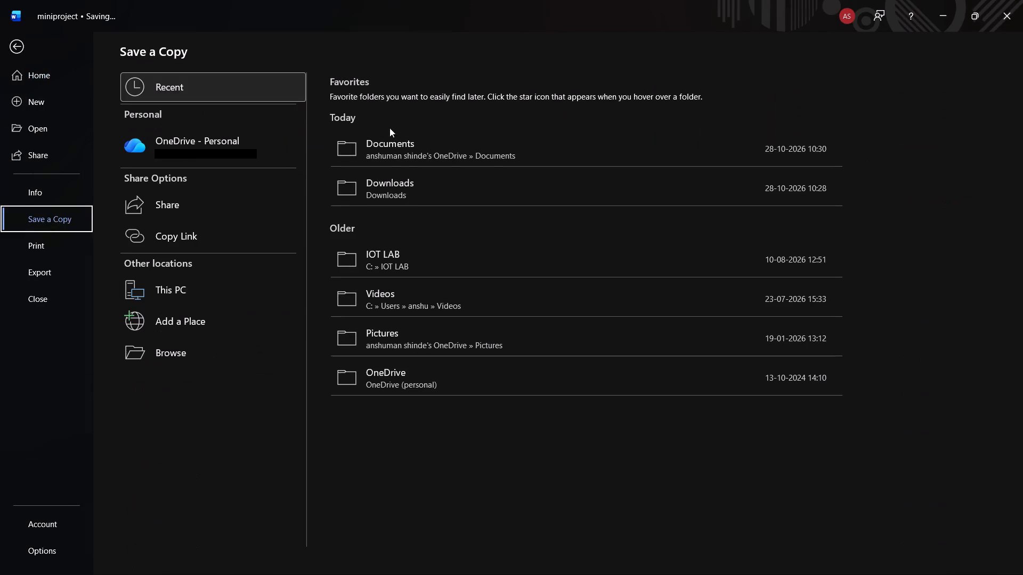
click(396, 173)
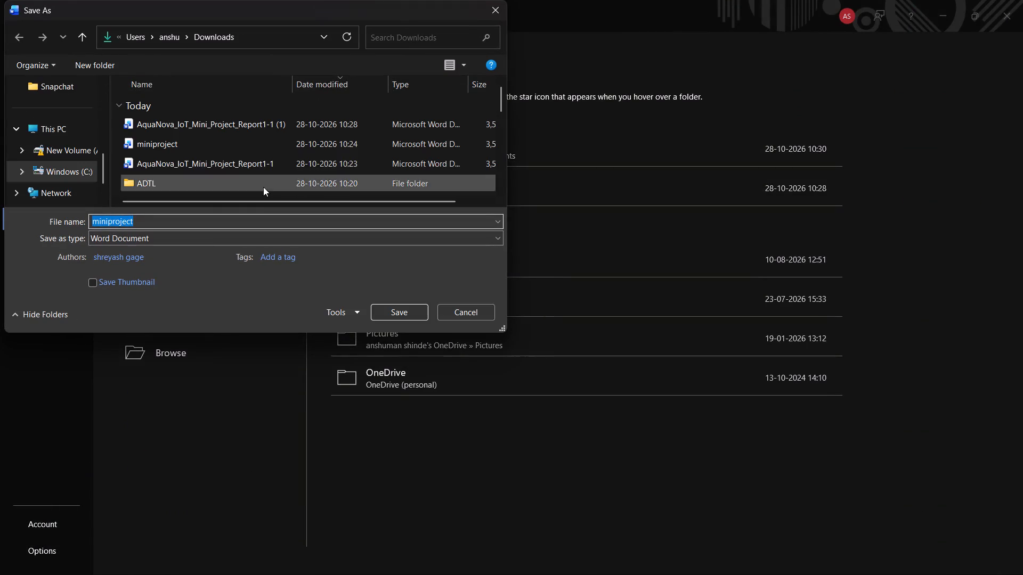
scroll(42, 138, up, 5)
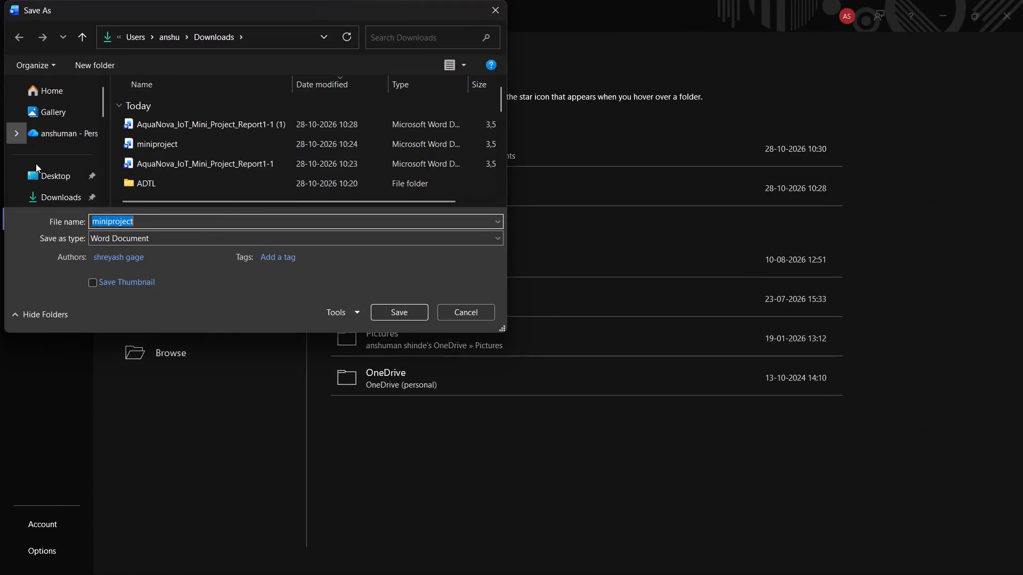
click(42, 191)
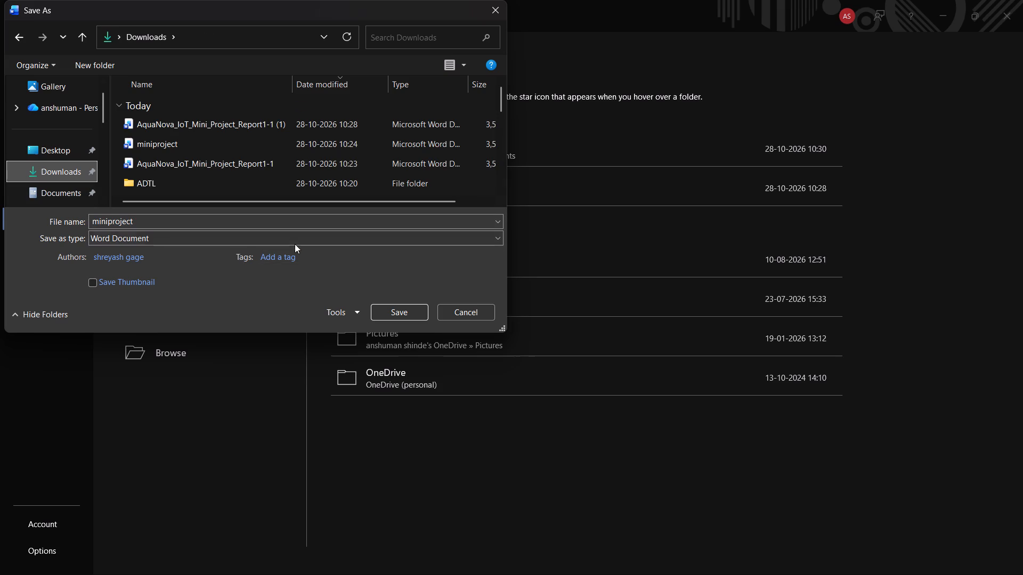
click(299, 239)
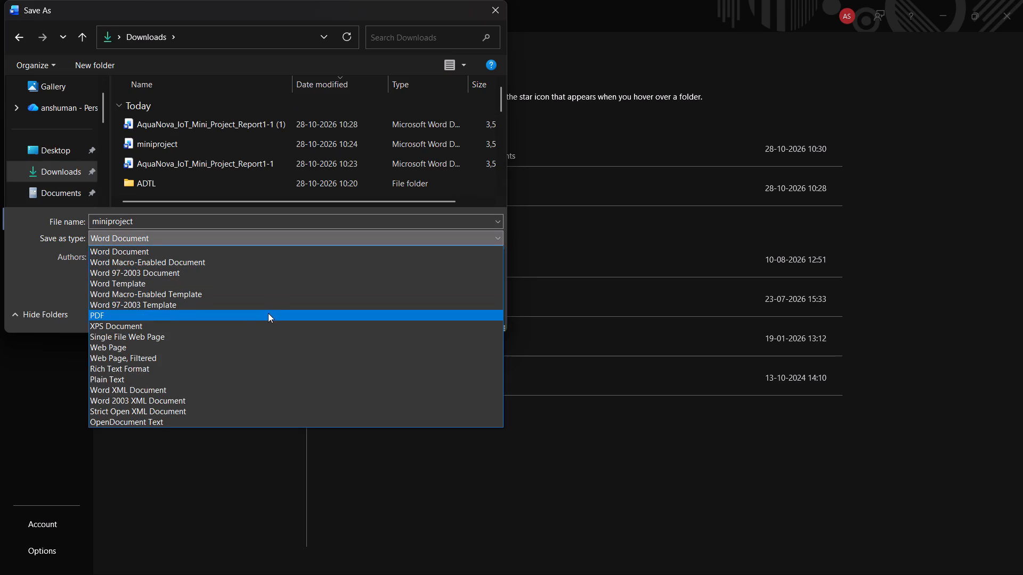
click(267, 314)
click(382, 347)
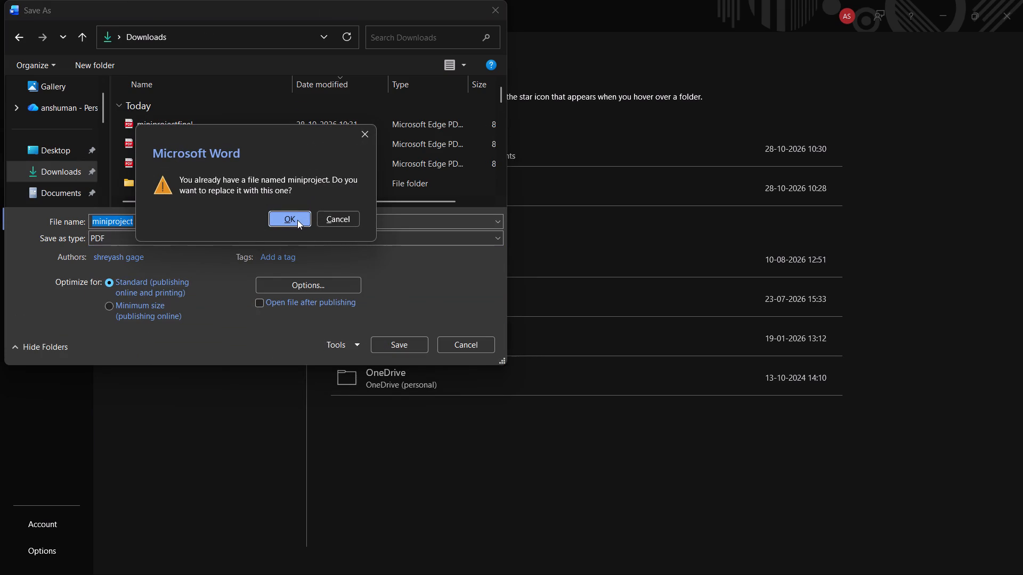
click(292, 216)
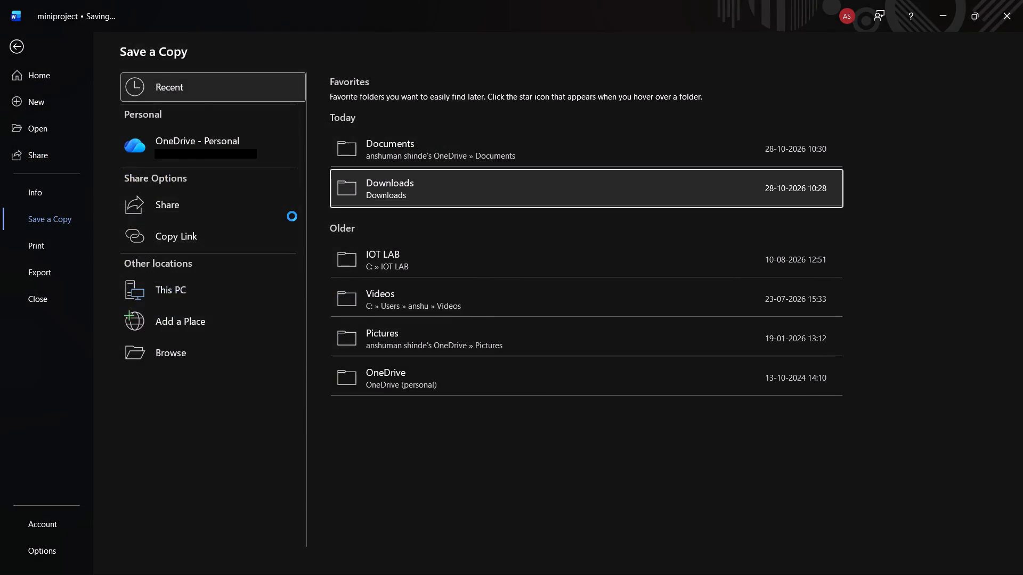
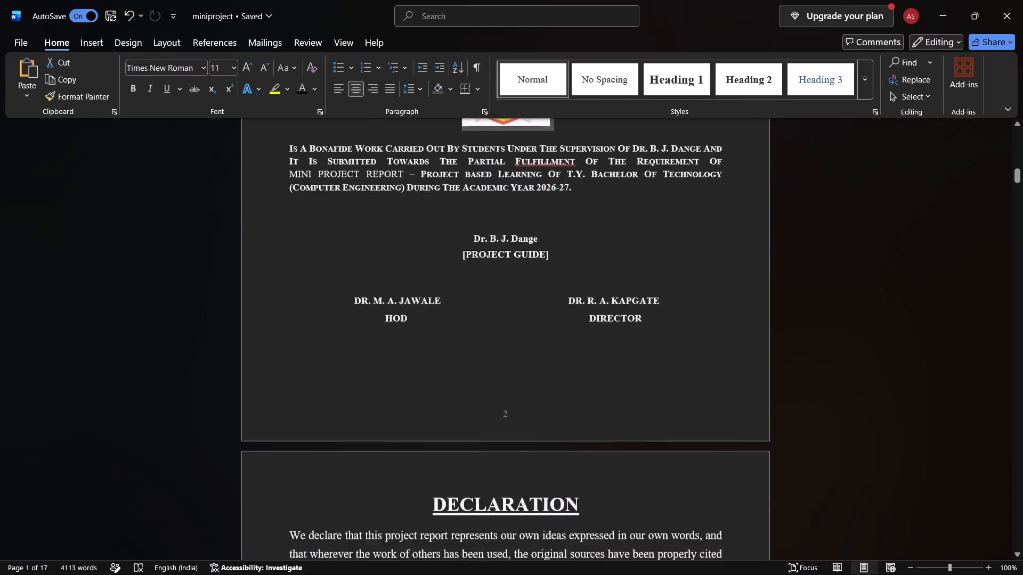
Make "MINI PROJECT REPORT" bold in the certificate page's bonafide work paragraph.
scroll(582, 357, up, 2)
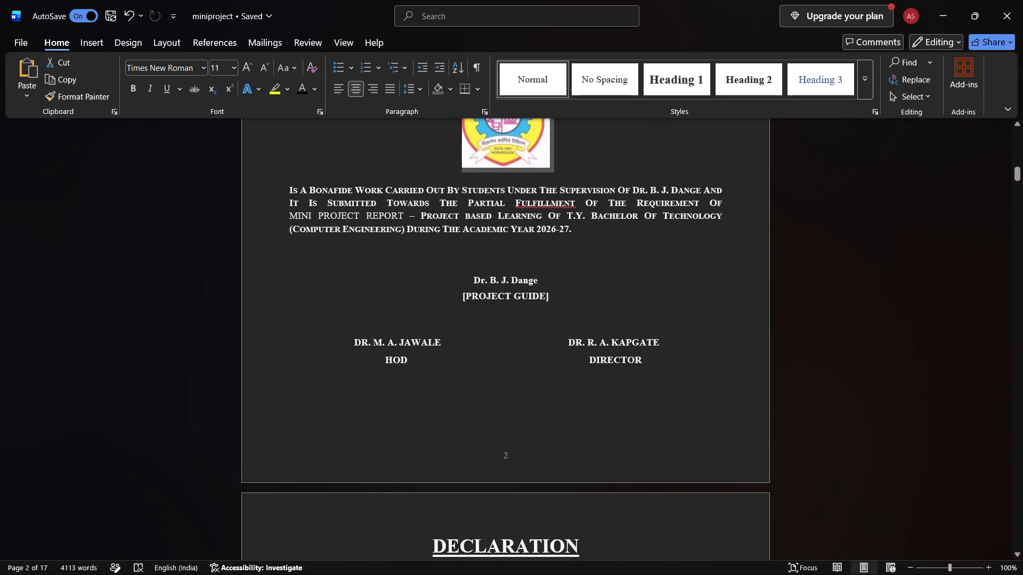
drag(408, 217, 305, 218)
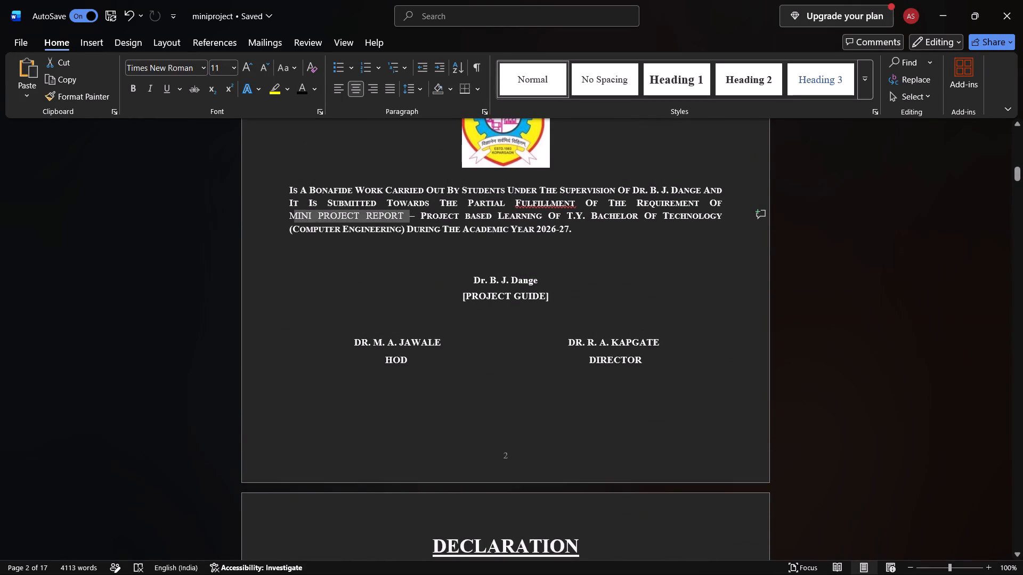
drag(305, 218, 293, 218)
click(297, 192)
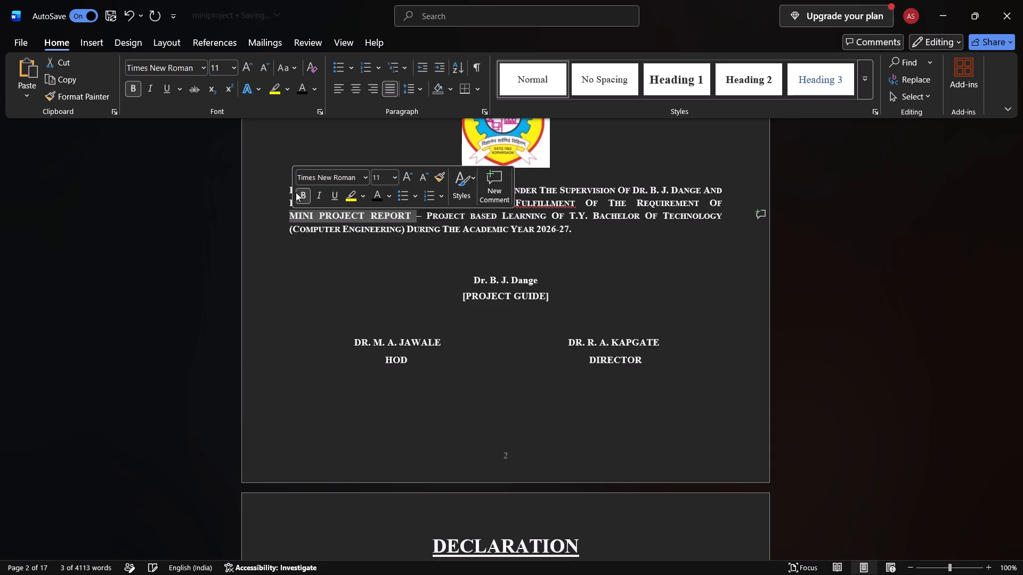
Open the save locations for saving a copy of the miniproject report.
click(19, 44)
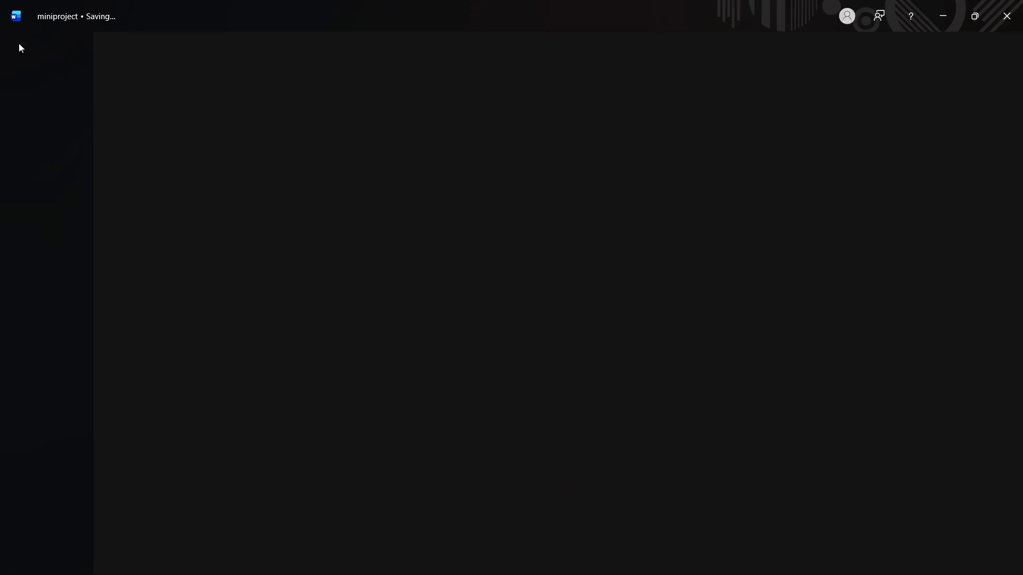
click(52, 223)
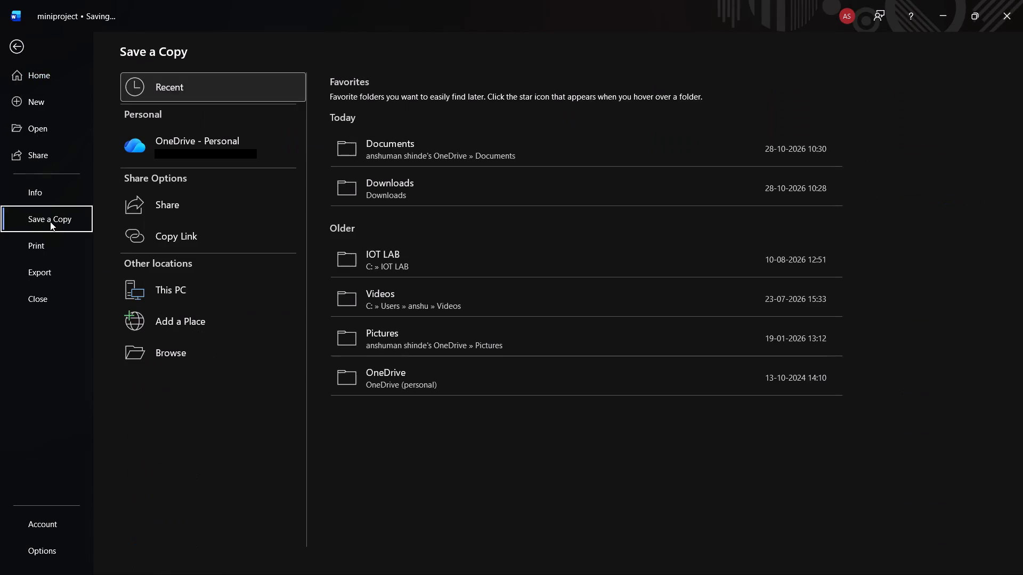
Save a PDF copy of the report under the new name miniprojectfff in the Downloads folder.
click(419, 174)
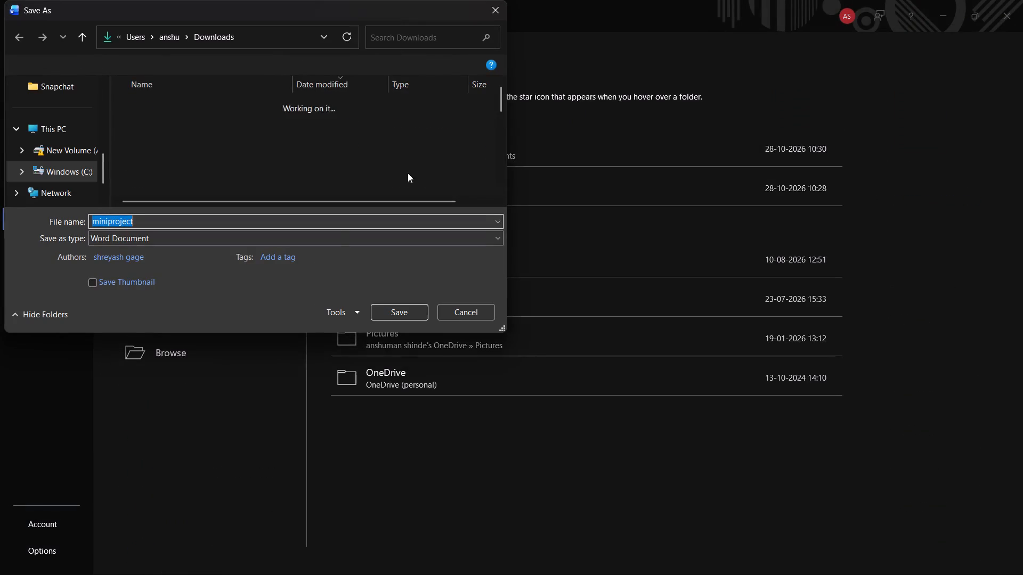
click(199, 232)
click(191, 317)
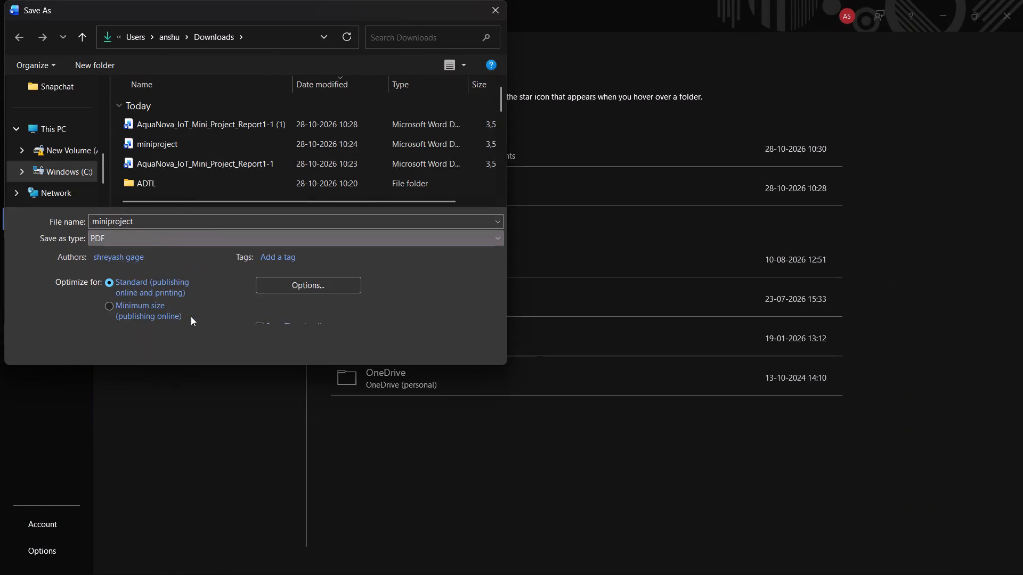
scroll(70, 144, down, 1)
scroll(70, 144, up, 2)
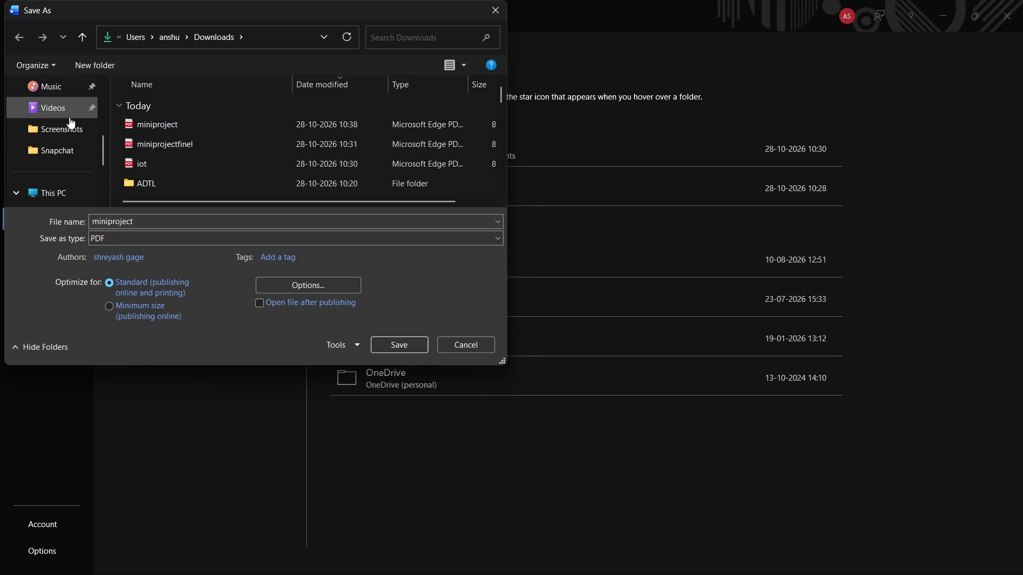
scroll(67, 133, up, 2)
click(70, 157)
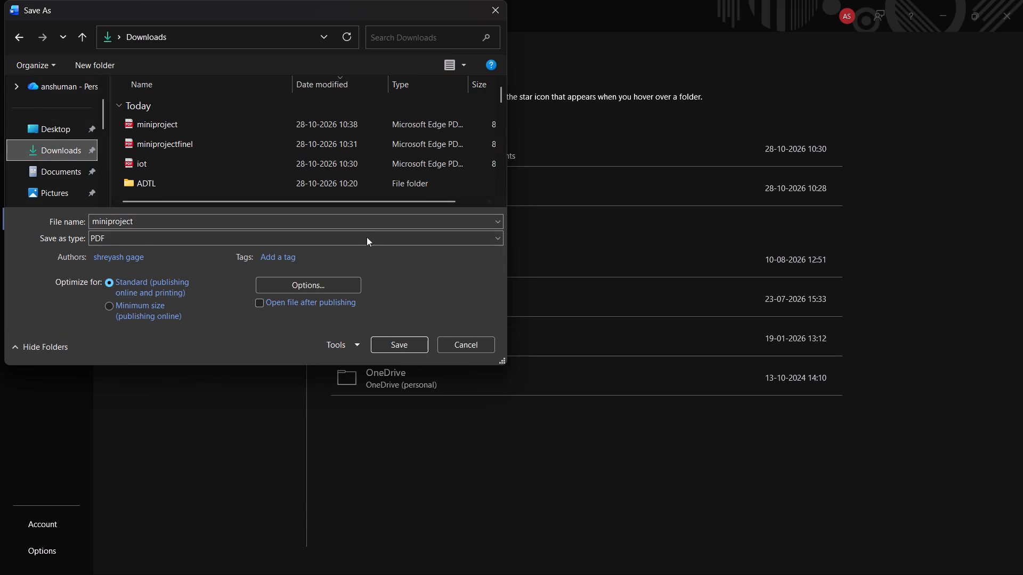
click(401, 344)
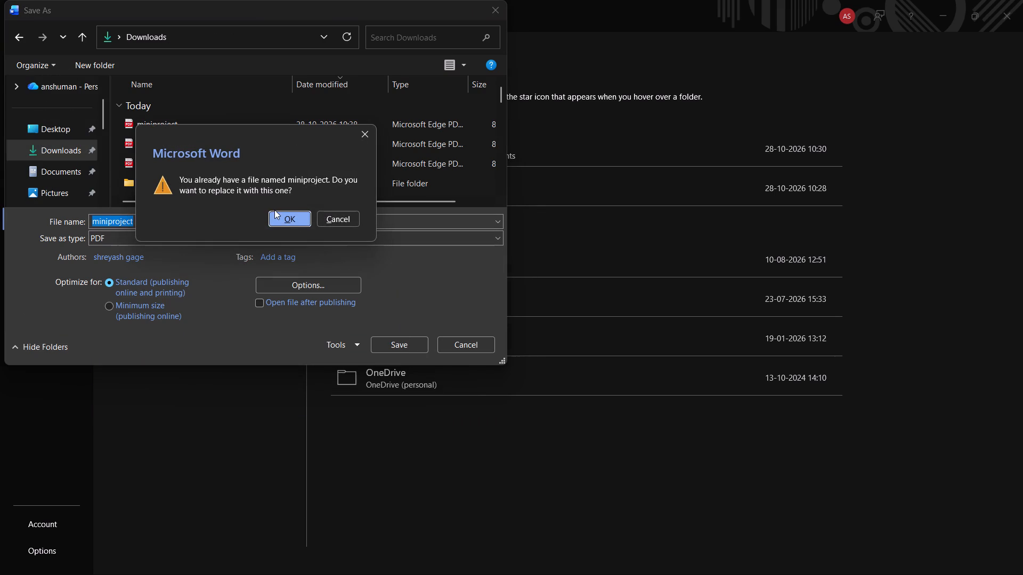
click(408, 223)
click(340, 219)
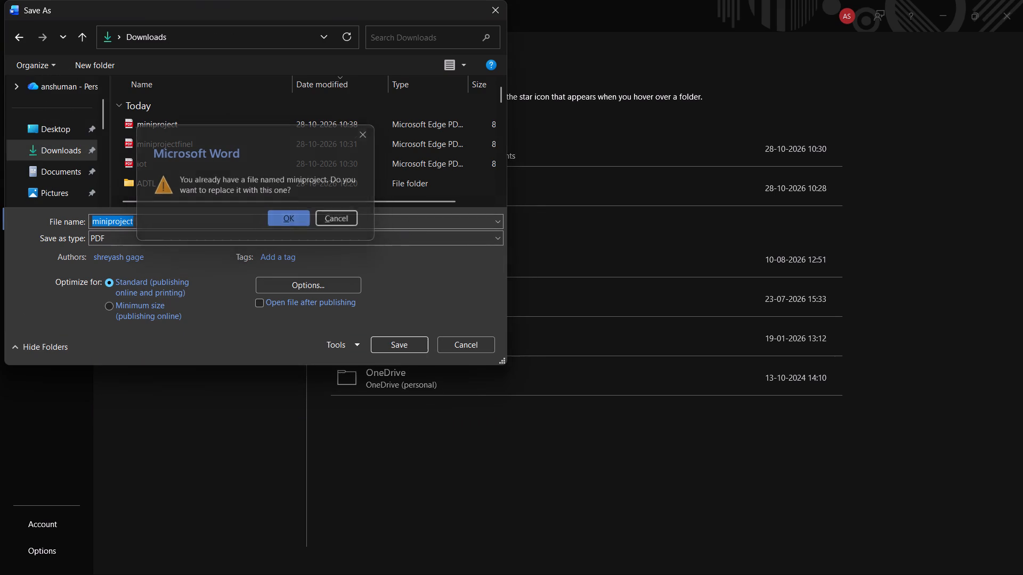
click(360, 218)
click(360, 218)
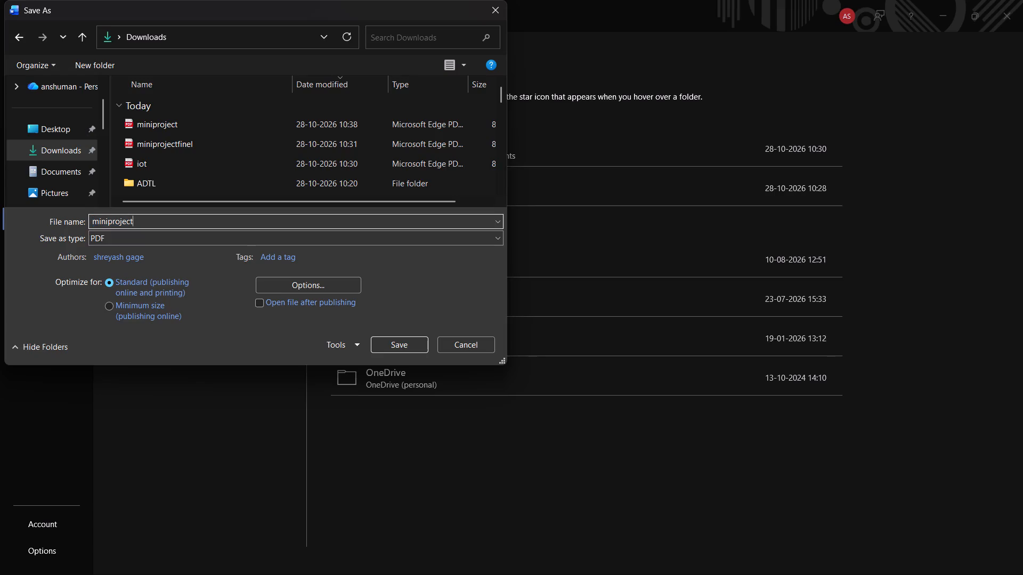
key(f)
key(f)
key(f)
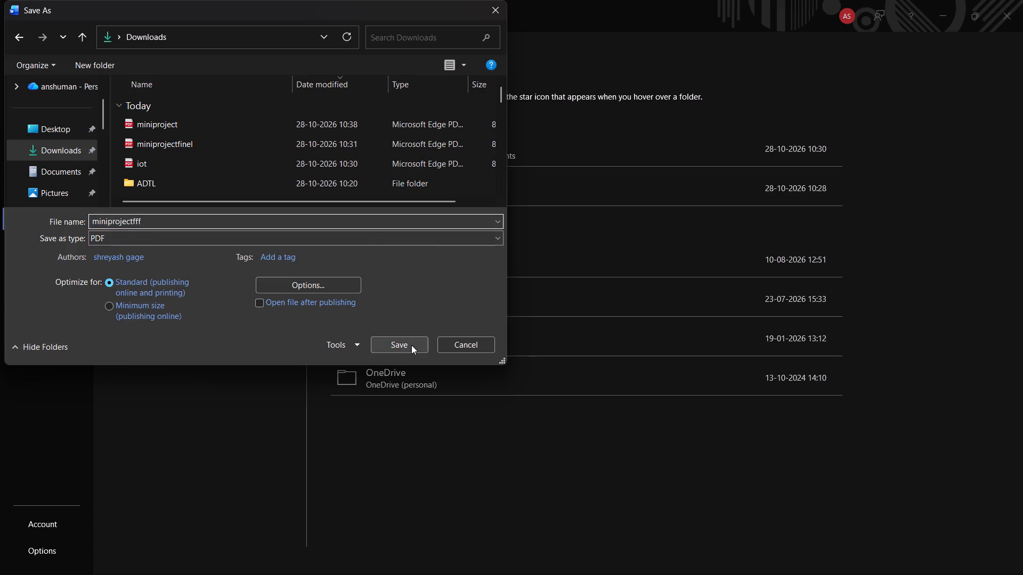
click(411, 345)
Minimize the miniproject report window.
click(938, 18)
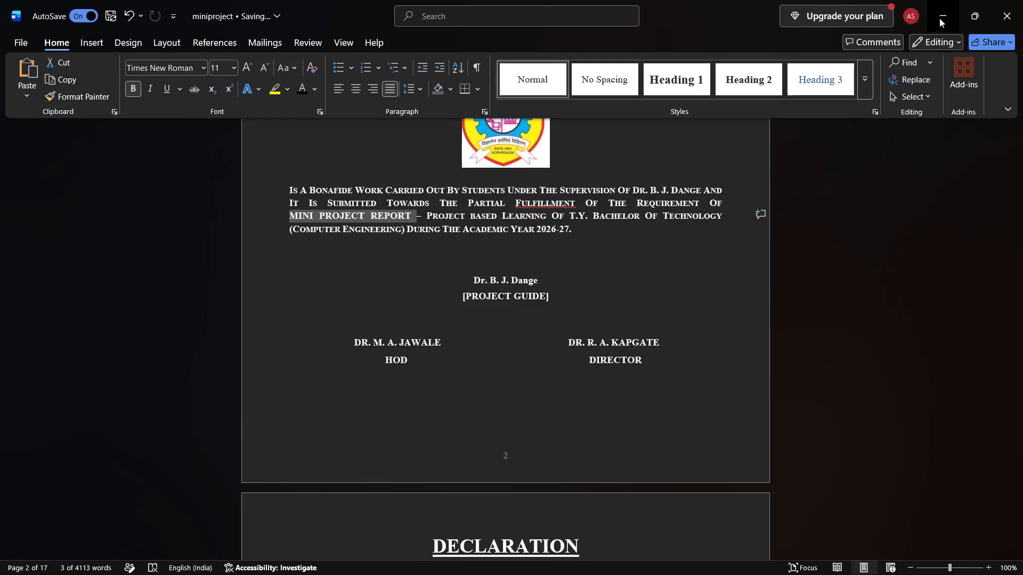